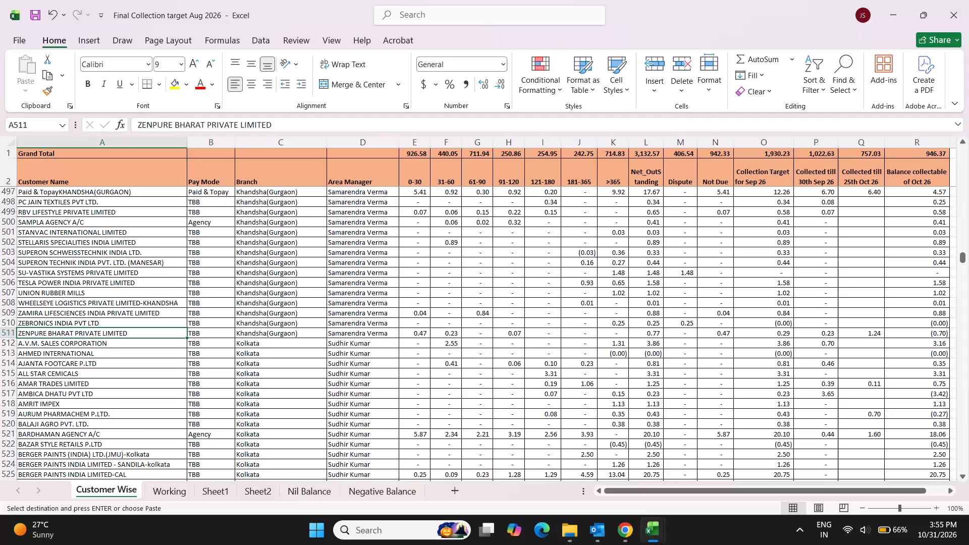
Search the Customer Wise sheet for the text "tuli".
key(ctrl+f)
text(tuli)
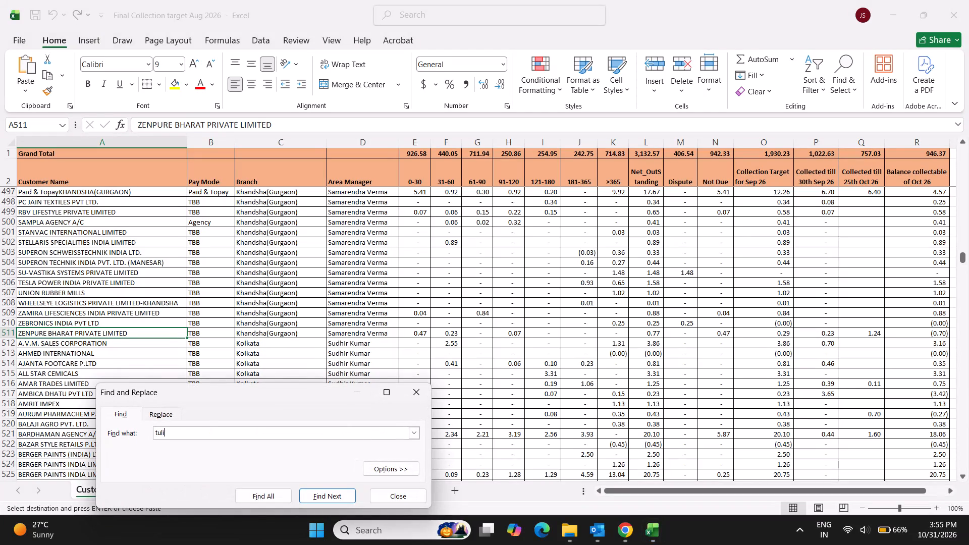
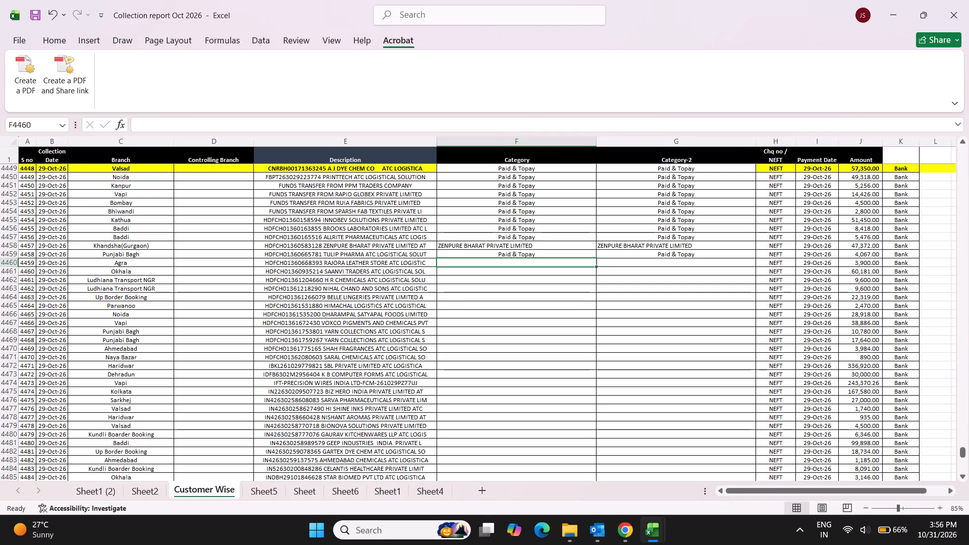
Fill Category and Category-2 in row 4460, the Agra receipt, with Paid & Topay from the row above.
drag(538, 262, 649, 264)
key(ctrl+d)
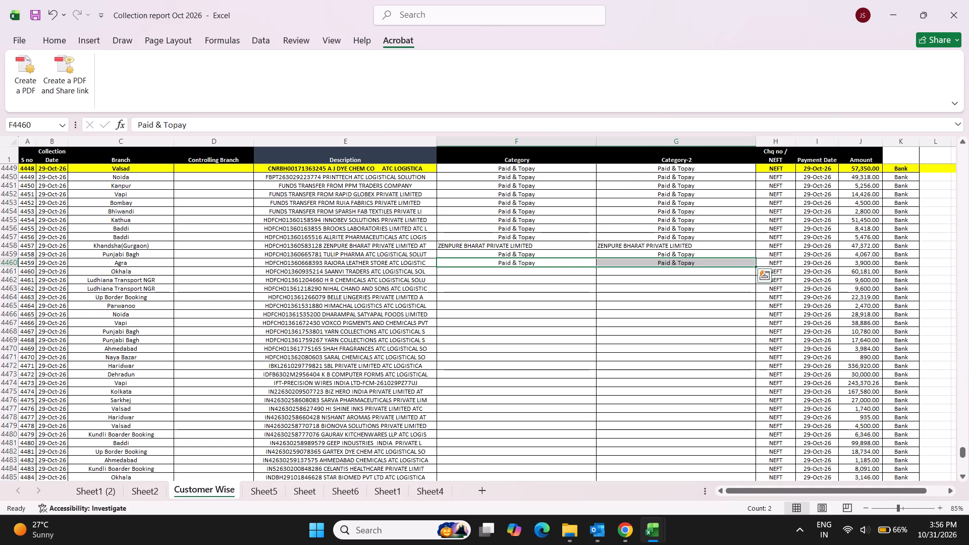
click(466, 272)
Switch to the Final Collection target Aug 2026 workbook, search for "okhala" and examine that branch's customer names.
key(alt+Tab)
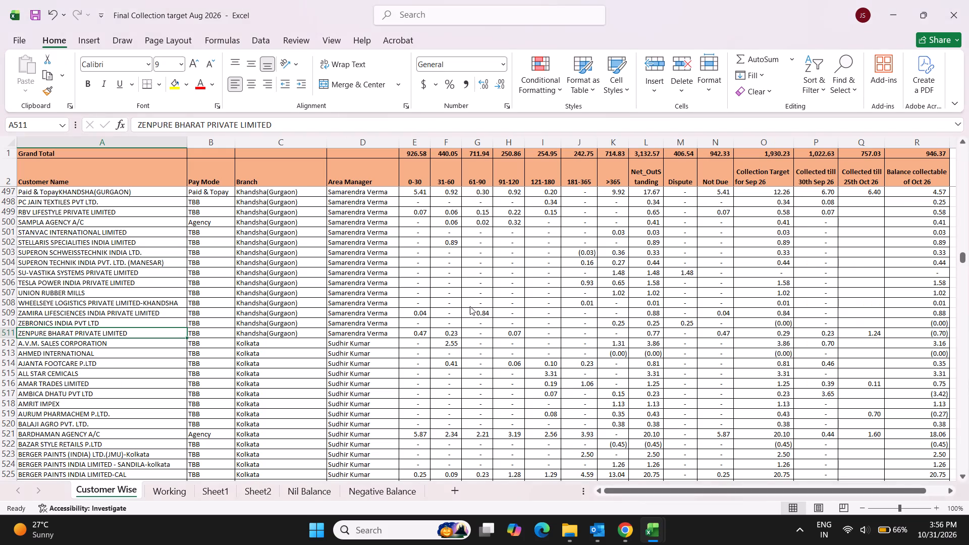
key(ctrl+f)
text(okhala)
key(Return)
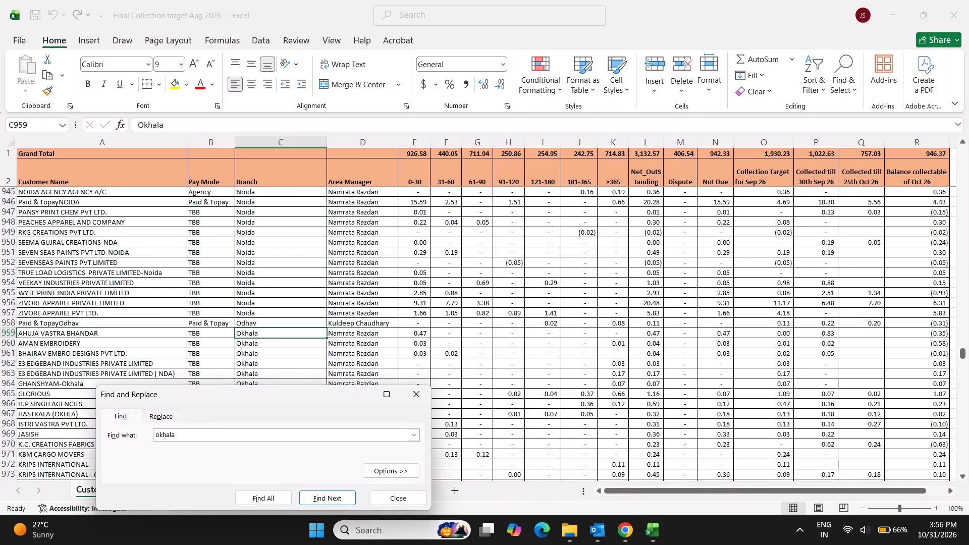
key(Escape)
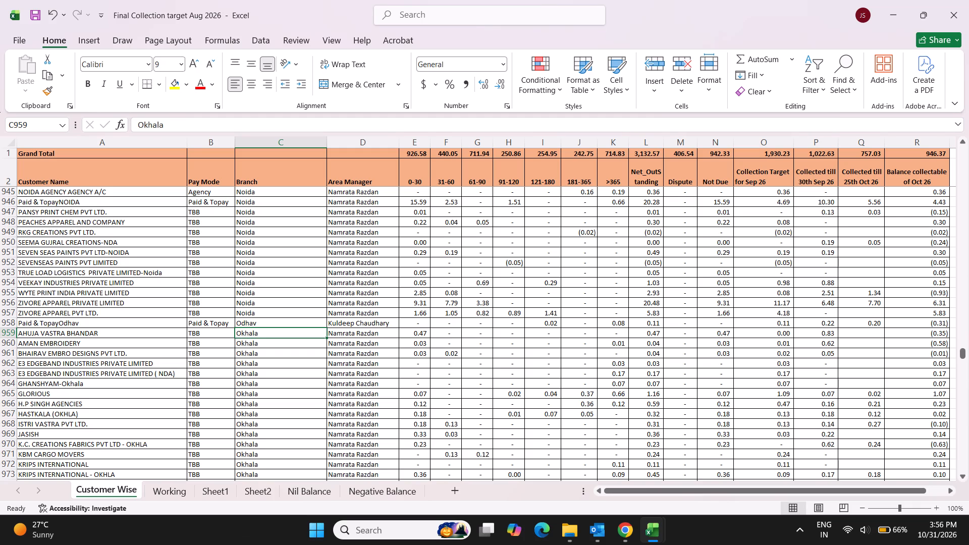
scroll(346, 340, down, 8)
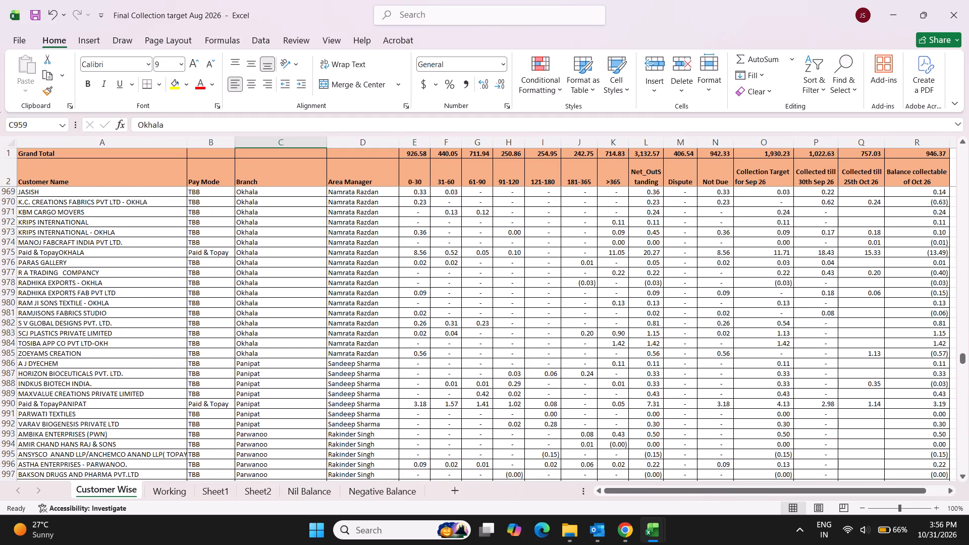
Back in Collection report Oct 2026, fill Category and Category-2 with Paid & Topay for rows 4461 to 4463.
key(alt+Tab)
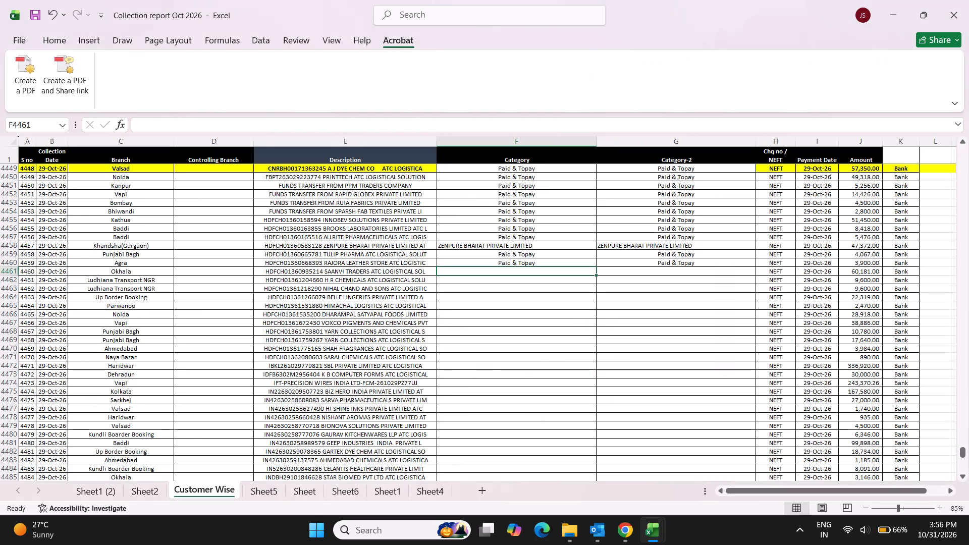
key(shift+Right)
key(ctrl+d)
key(Down)
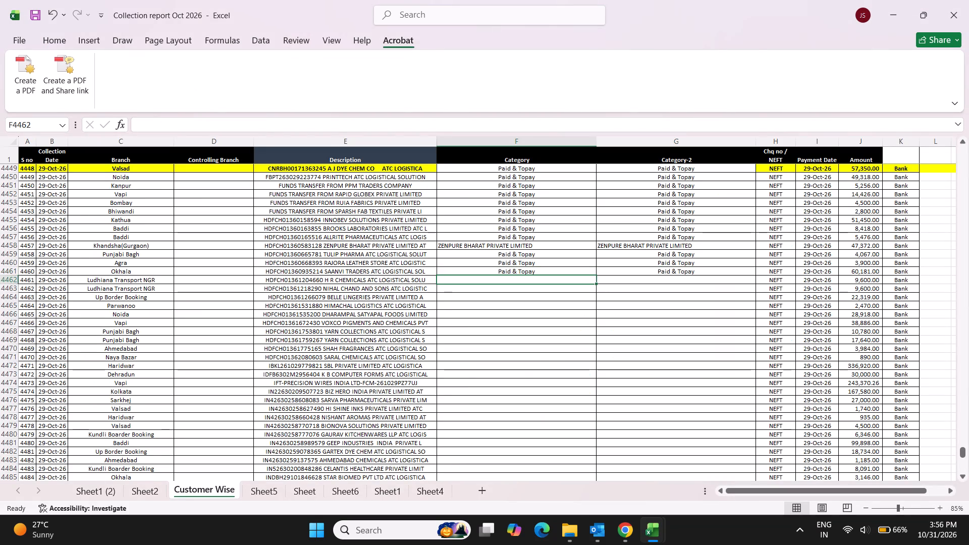
key(shift+Right)
key(ctrl+d)
key(Down)
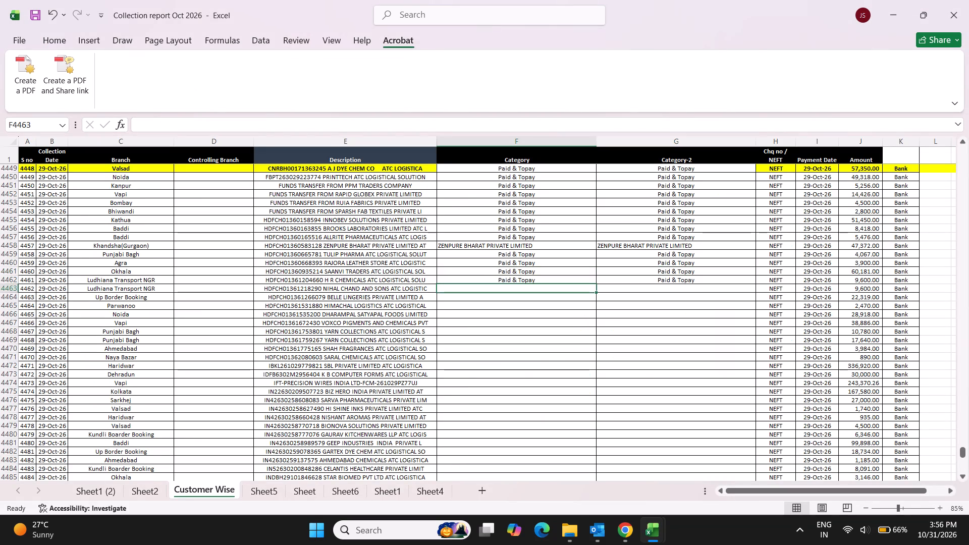
key(shift+Right)
key(ctrl+d)
key(Down)
Find "belle" in the Aug 2026 target workbook and copy BELLE LINGERIES PVT. LTD. into Category and Category-2 of report row 4464.
key(alt+Tab)
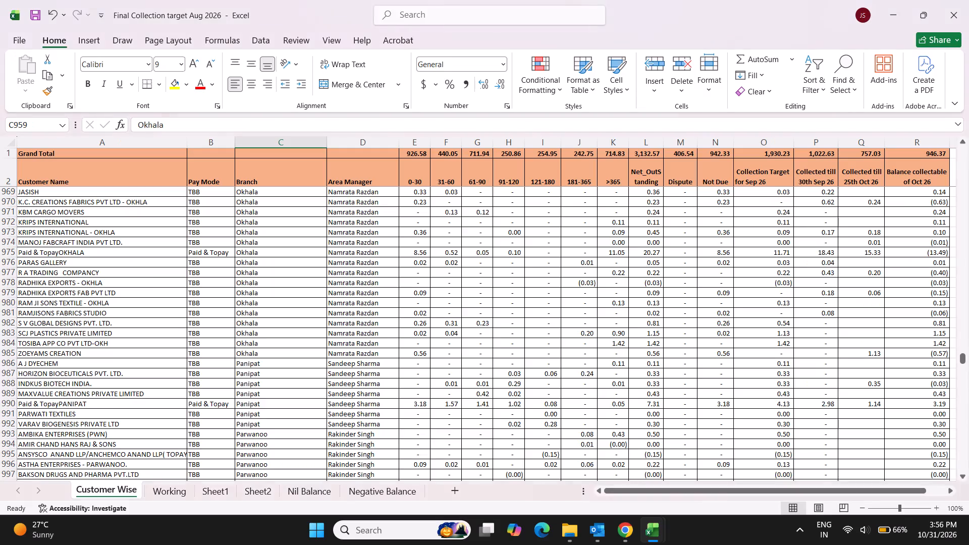
key(ctrl+f)
text(belle)
key(Return)
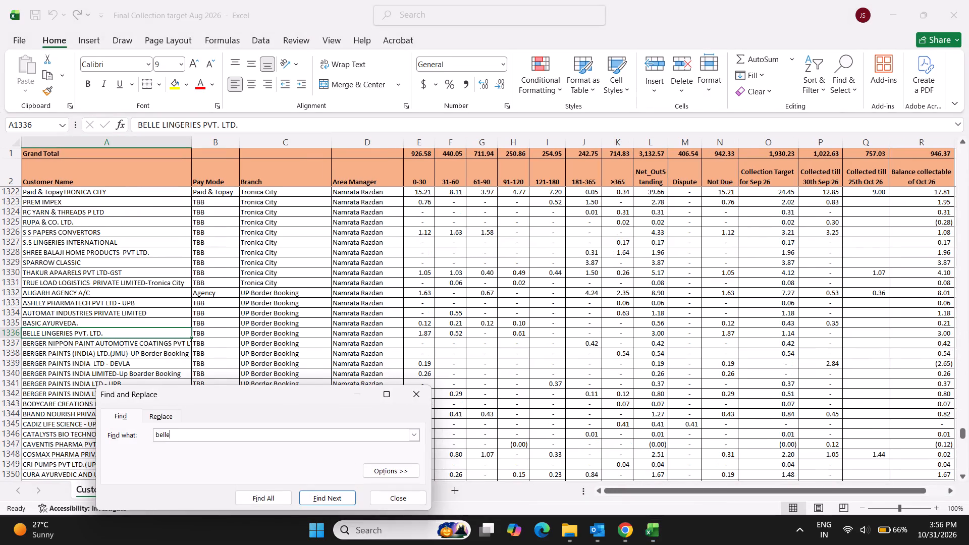
key(Escape)
key(ctrl+c)
key(alt+Tab)
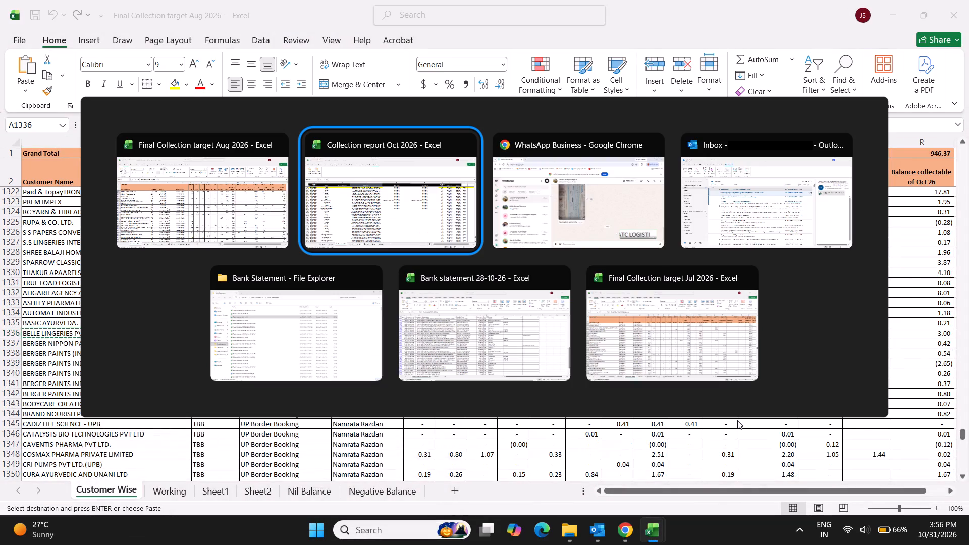
key(Return)
key(shift+Right)
key(ctrl+v)
key(Down)
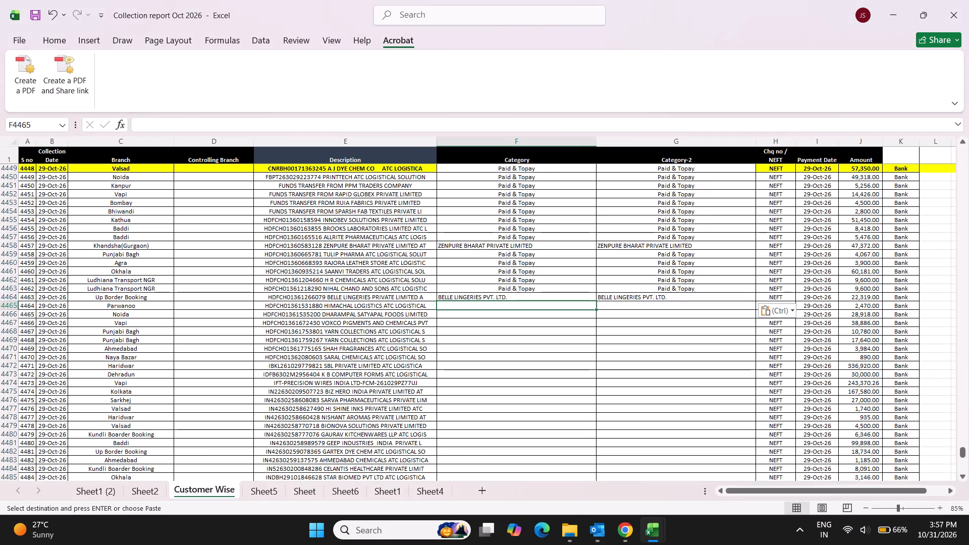
Copy the Paid & Topay pair from row 4463 into Category and Category-2 of row 4465, the Parwanoo receipt.
key(Up)
key(Up)
key(shift+Right)
key(ctrl+c)
key(Down)
key(Down)
key(ctrl+v)
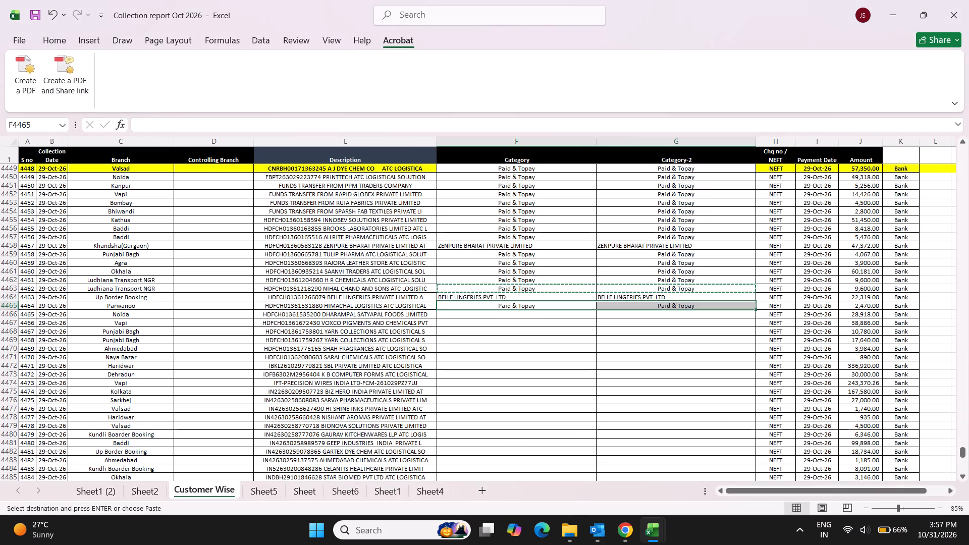
key(Down)
key(Escape)
Copy "DHARAMPAL SAT" from the description in row 4466 and search the Aug 2026 target workbook for its Noida branch entry.
key(Left)
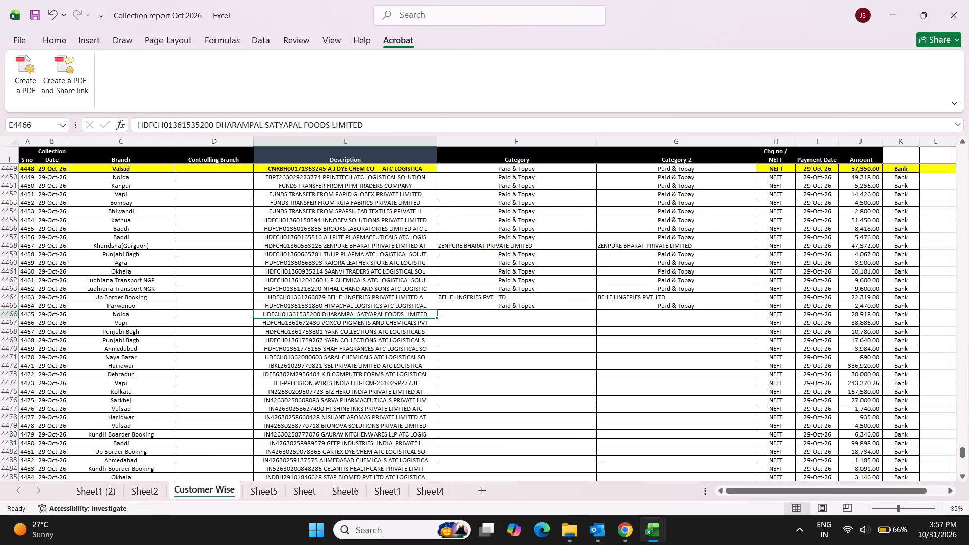
drag(217, 125, 276, 123)
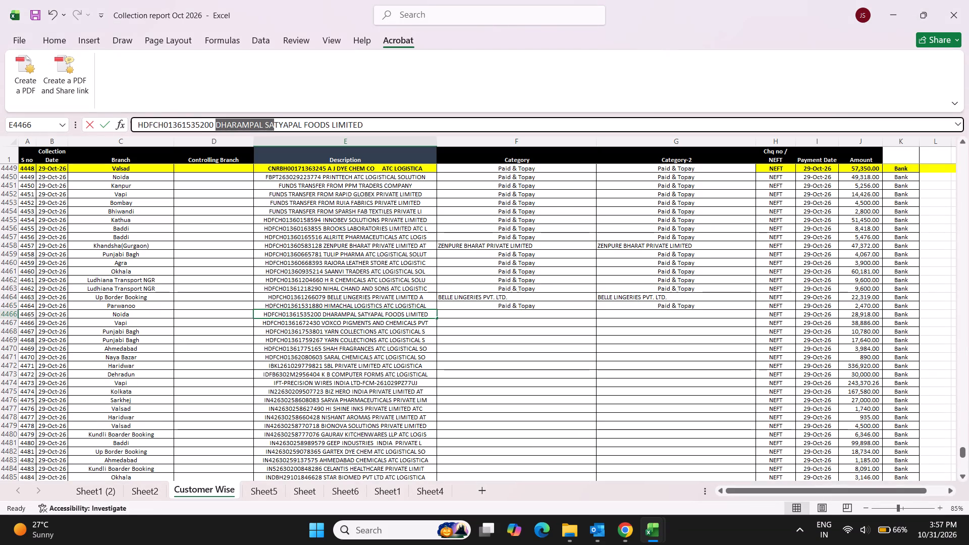
drag(276, 123, 277, 122)
key(ctrl+c)
key(alt+Tab)
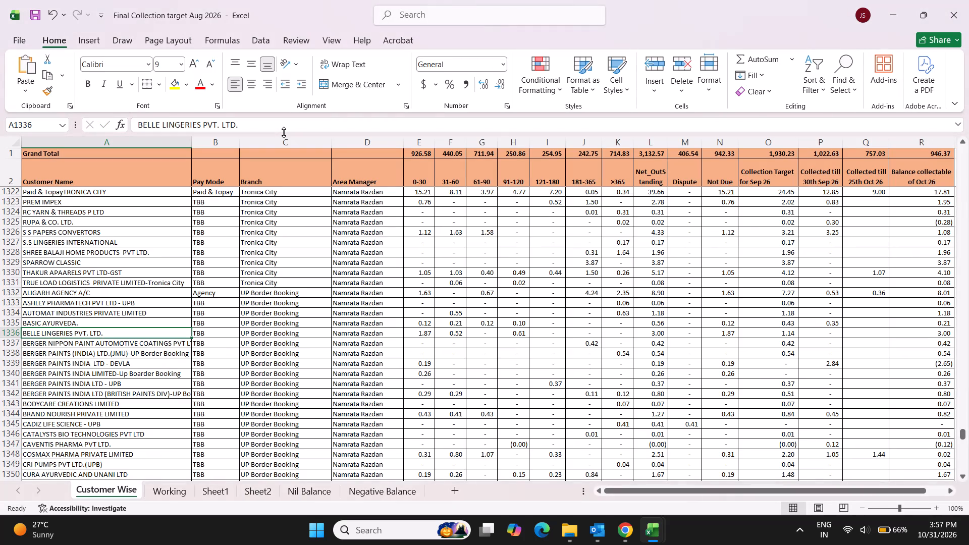
key(ctrl+f)
key(ctrl+v)
key(Return)
key(Escape)
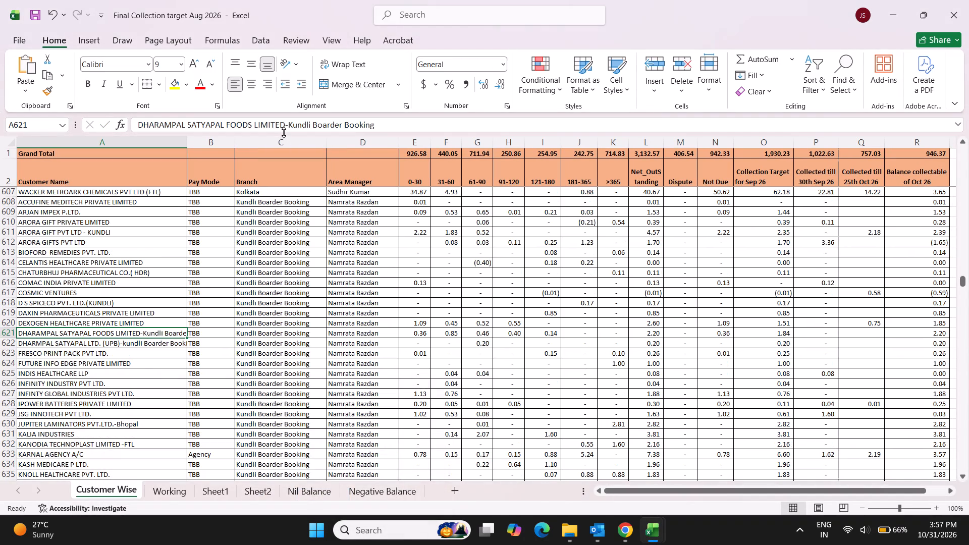
key(ctrl+f)
key(Return)
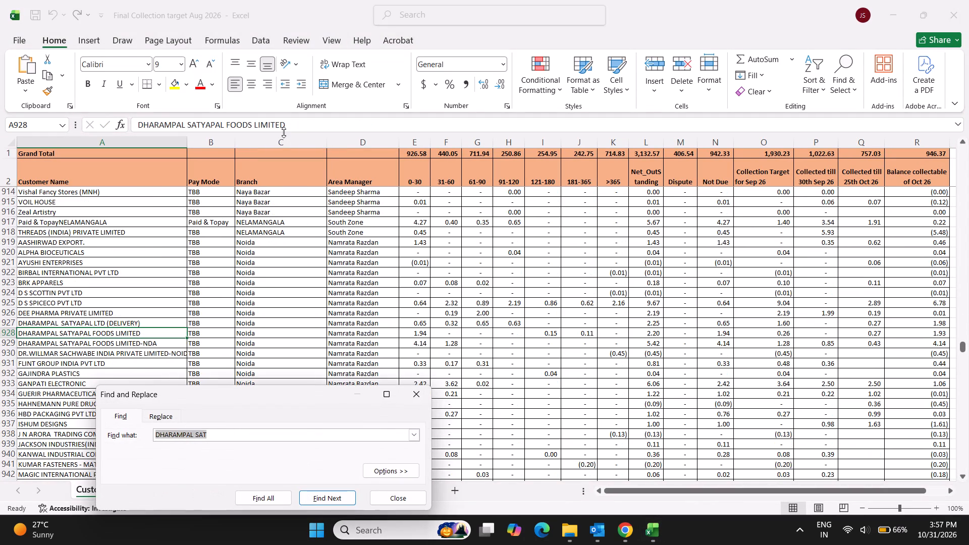
key(Escape)
Copy the Noida customer name DHARAMPAL SATYAPAL FOODS LIMITED-NDA for the Category cell of row 4466 in the collection report.
key(Down)
key(ctrl+c)
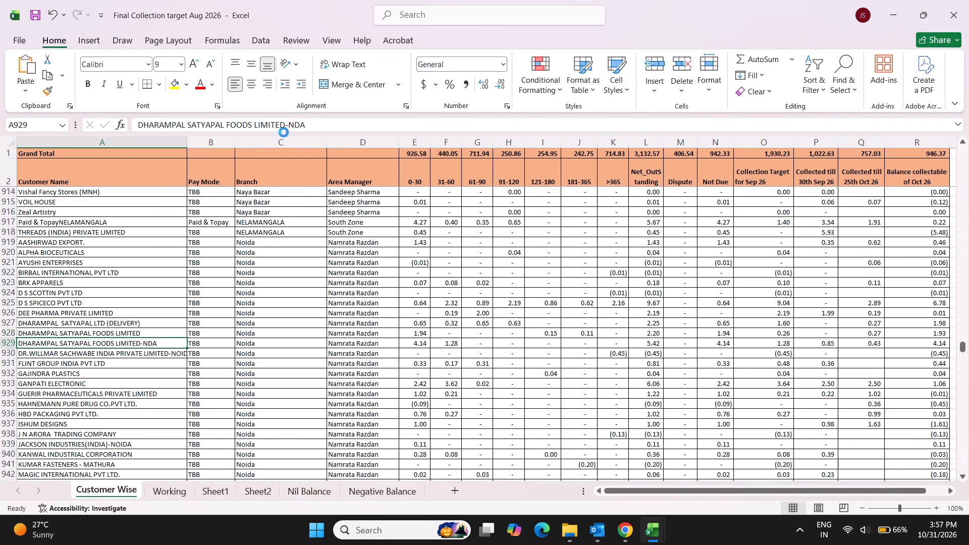
key(alt+Tab)
key(Right)
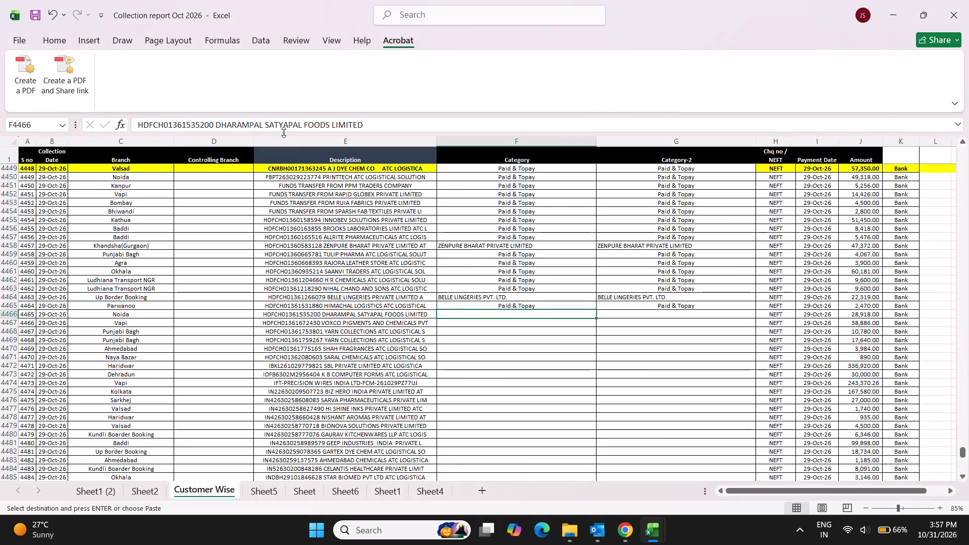
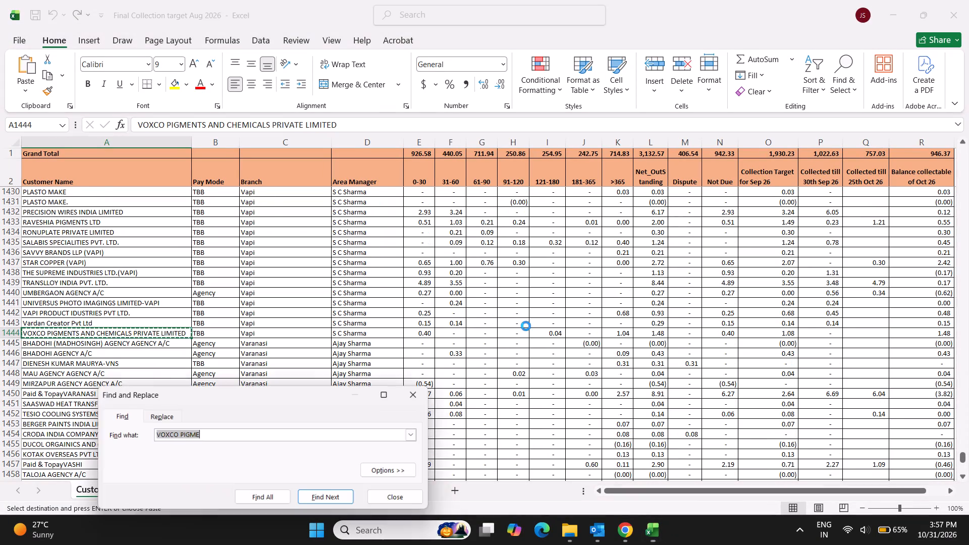
Copy VOXCO PIGMENTS AND CHEMICALS PRIVATE LIMITED from the target workbook into Category and Category-2 of report row 4467.
key(Escape)
key(ctrl+c)
key(alt+Tab)
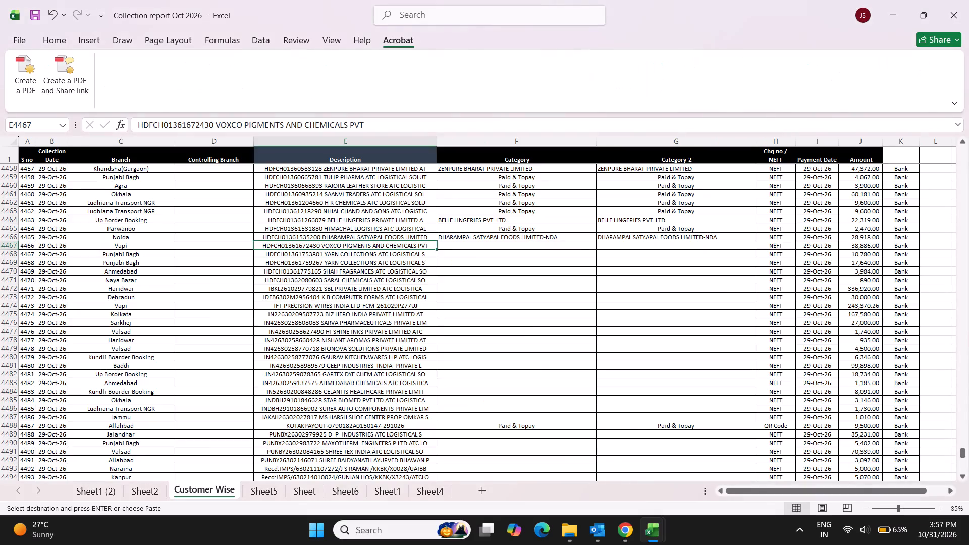
key(Right)
key(shift+Right)
key(ctrl+v)
key(Down)
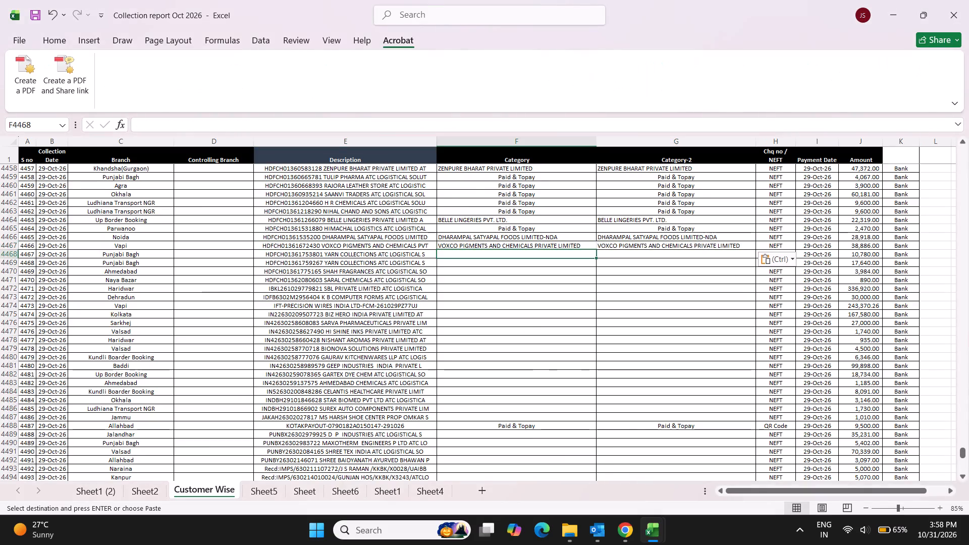
Search the Aug 2026 target workbook for "yarn" and go through the matching customer names.
key(alt+Tab)
key(ctrl+f)
key(ctrl+g)
key(Return)
key(ctrl+f)
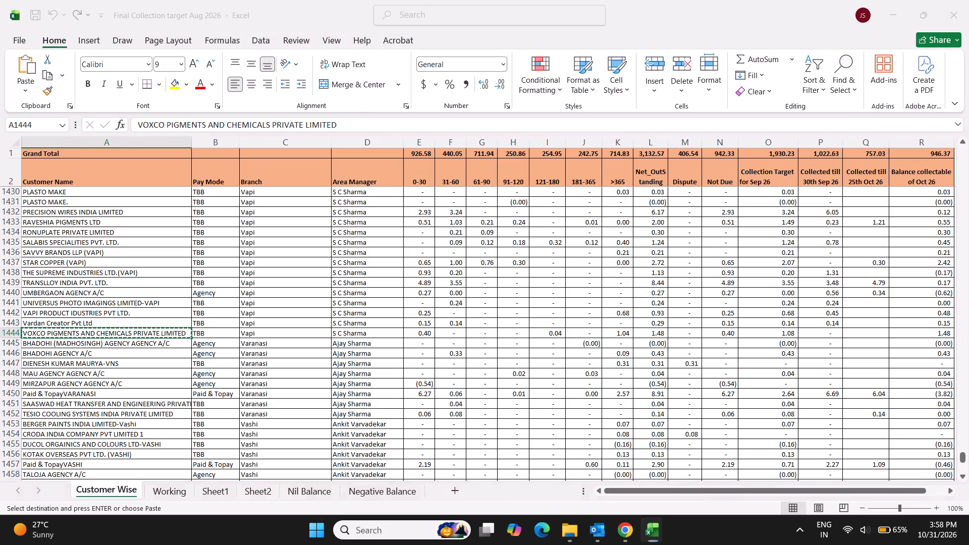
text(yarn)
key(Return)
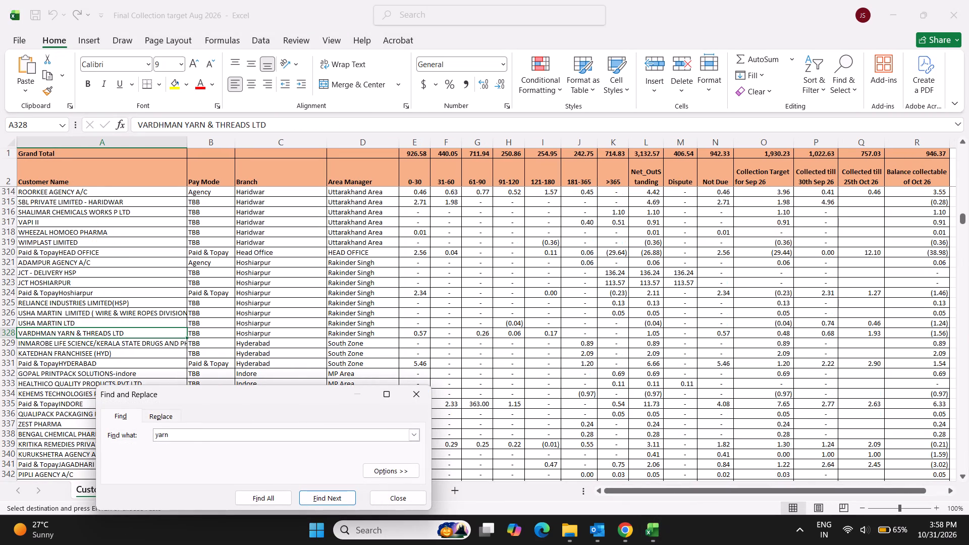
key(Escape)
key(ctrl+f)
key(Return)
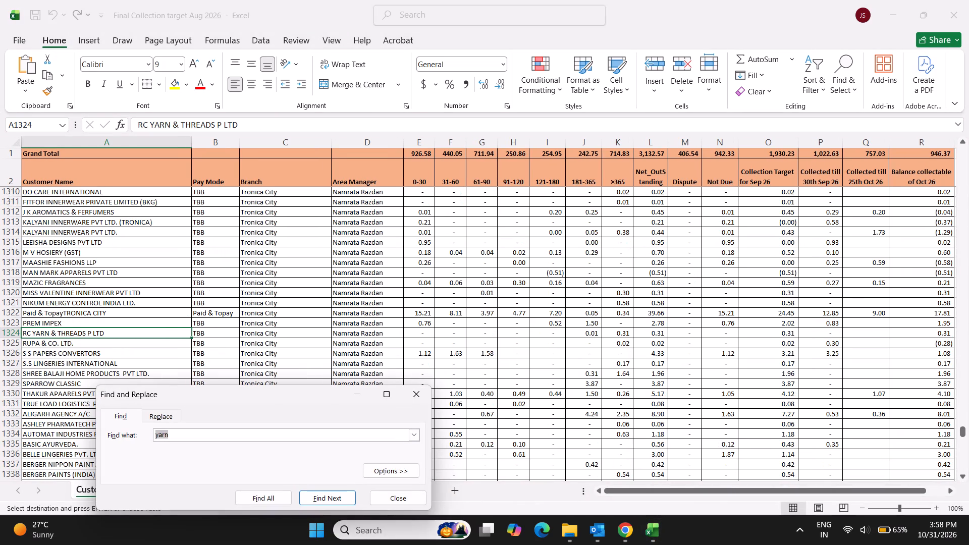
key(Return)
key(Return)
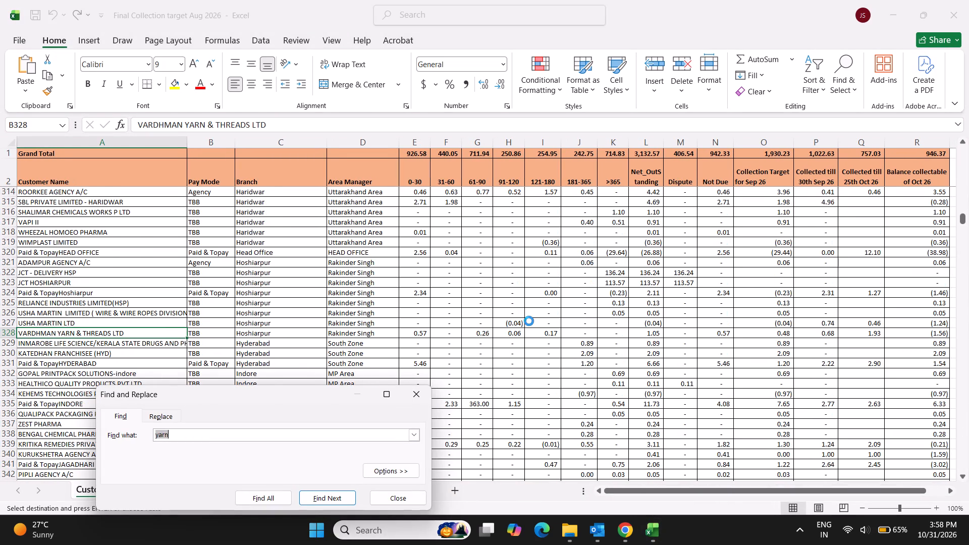
Narrow the target workbook search to "yarn clo" and return to the collection report.
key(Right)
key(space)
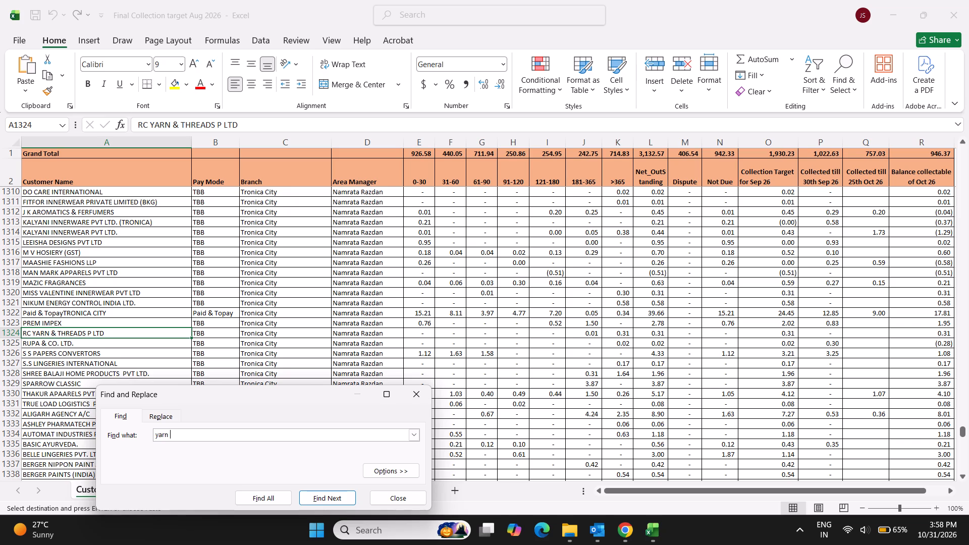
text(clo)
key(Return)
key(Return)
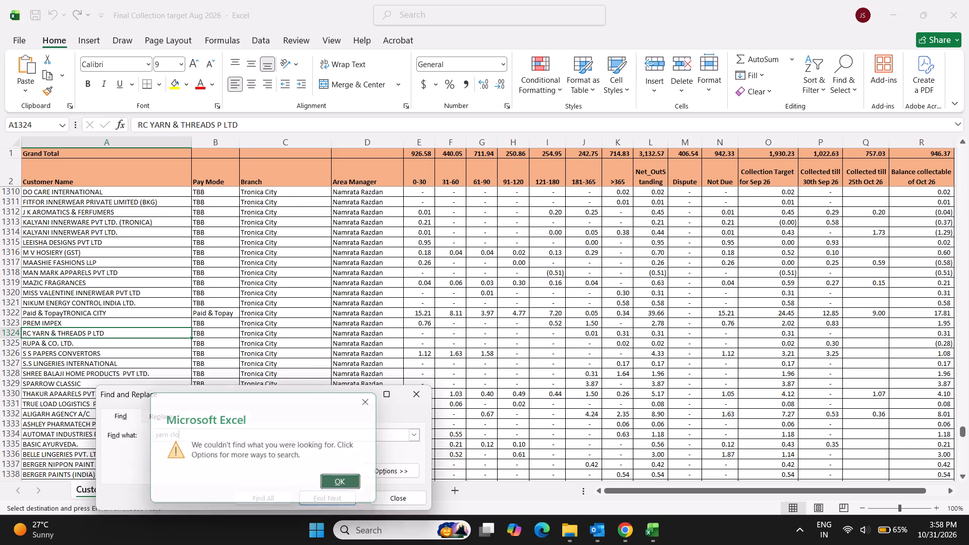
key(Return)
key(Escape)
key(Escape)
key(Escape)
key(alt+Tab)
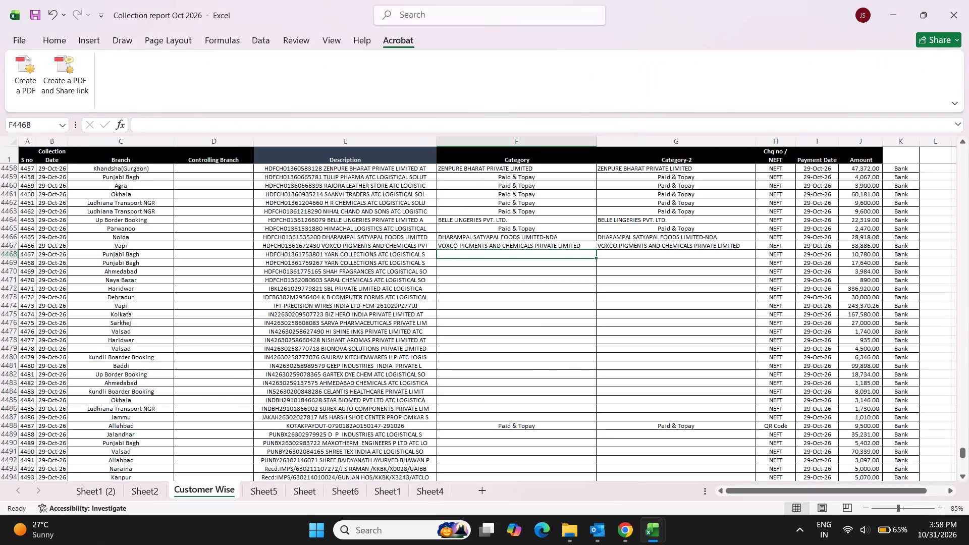
Copy the Paid & Topay pair from row 4465 into Category and Category-2 of rows 4468 and 4469, the Yarn Collections receipts.
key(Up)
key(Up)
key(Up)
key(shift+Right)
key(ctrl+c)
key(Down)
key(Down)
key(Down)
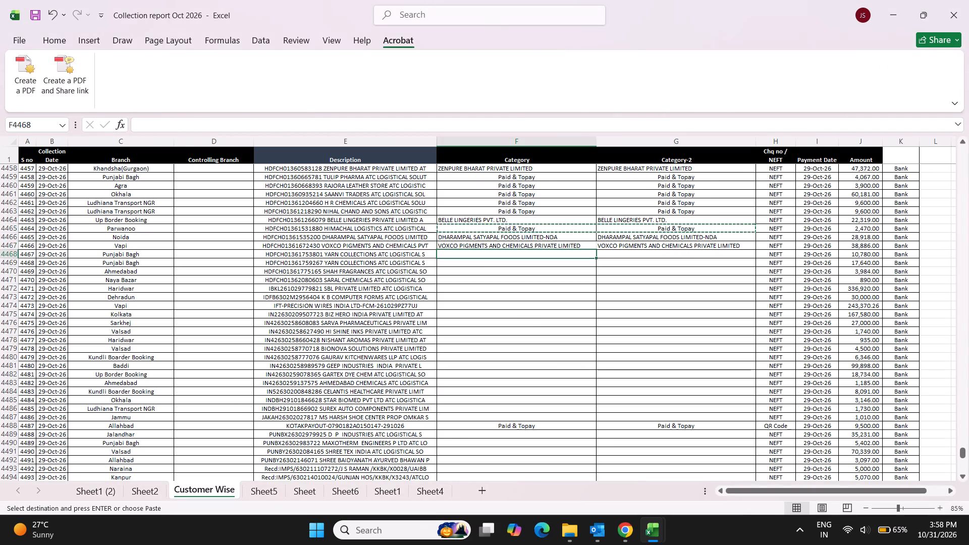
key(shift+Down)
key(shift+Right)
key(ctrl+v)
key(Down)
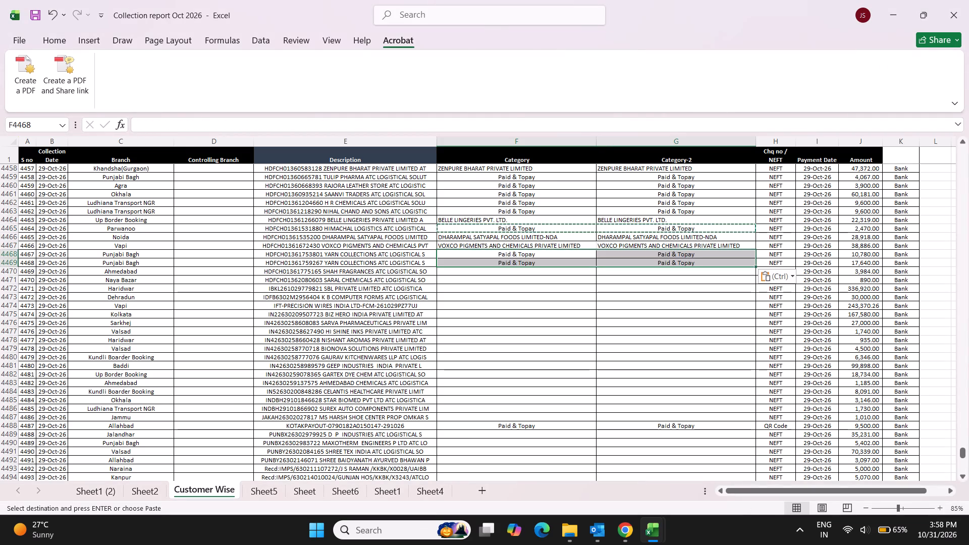
Fill Paid & Topay down into Category and Category-2 of row 4470, the Shah Fragrances receipt.
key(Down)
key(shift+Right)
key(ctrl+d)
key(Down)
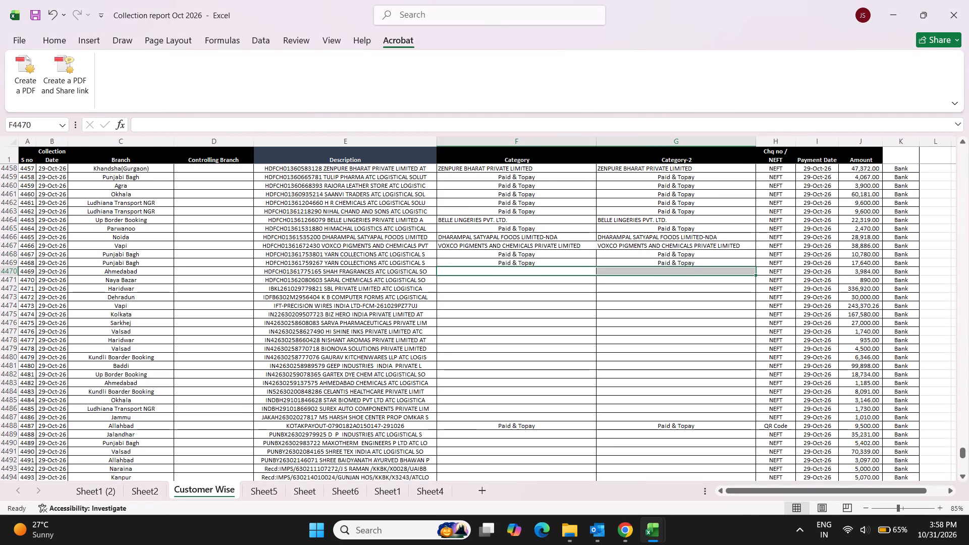
Check the target workbook for "saral chemi" and fill Paid & Topay down into Category and Category-2 of report row 4471.
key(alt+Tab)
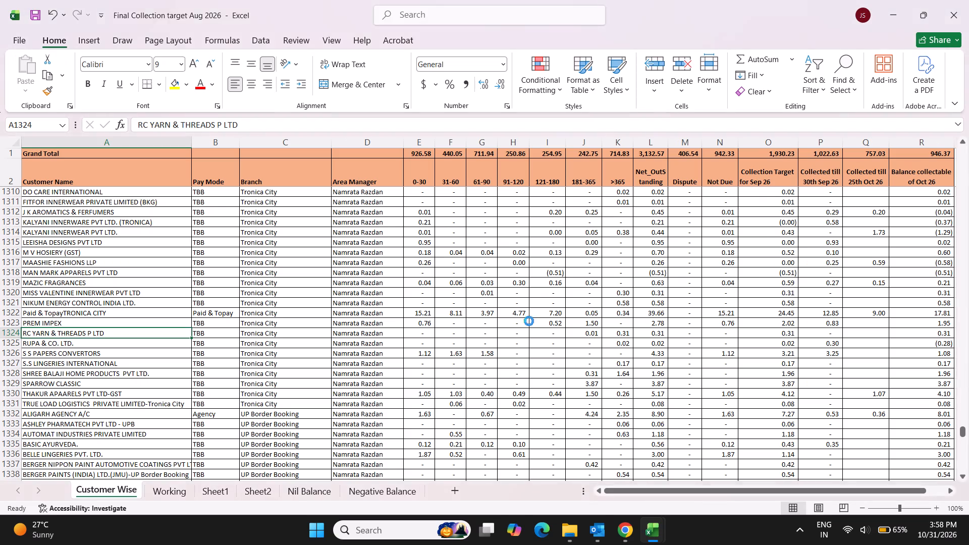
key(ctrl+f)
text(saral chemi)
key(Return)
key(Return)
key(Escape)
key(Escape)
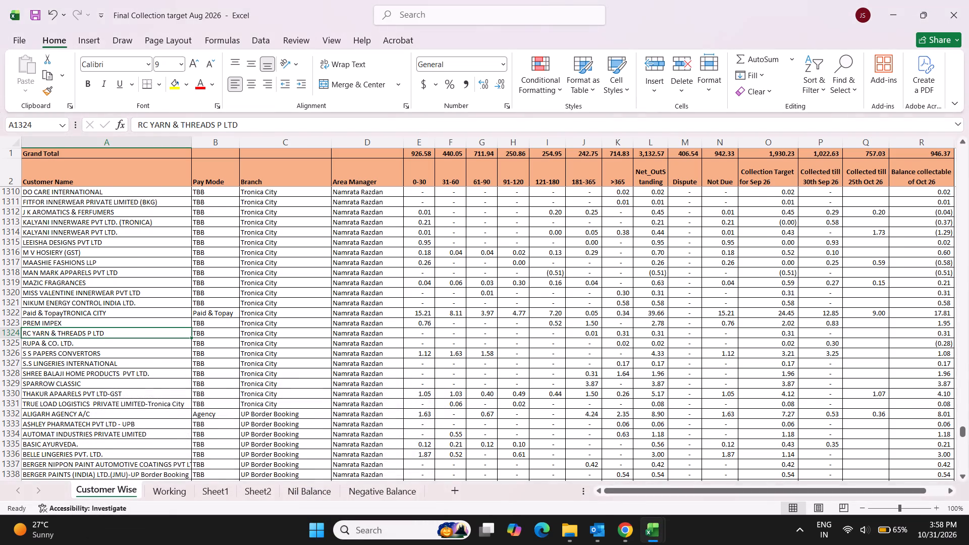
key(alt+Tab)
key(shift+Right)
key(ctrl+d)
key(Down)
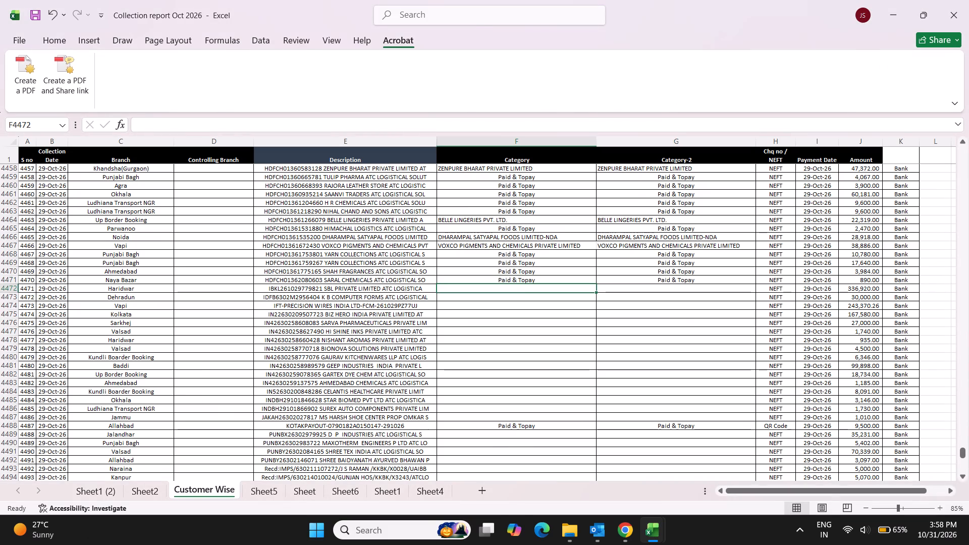
Find "haridwar" in the Aug 2026 target workbook and go through that branch's customers for the SBL entry.
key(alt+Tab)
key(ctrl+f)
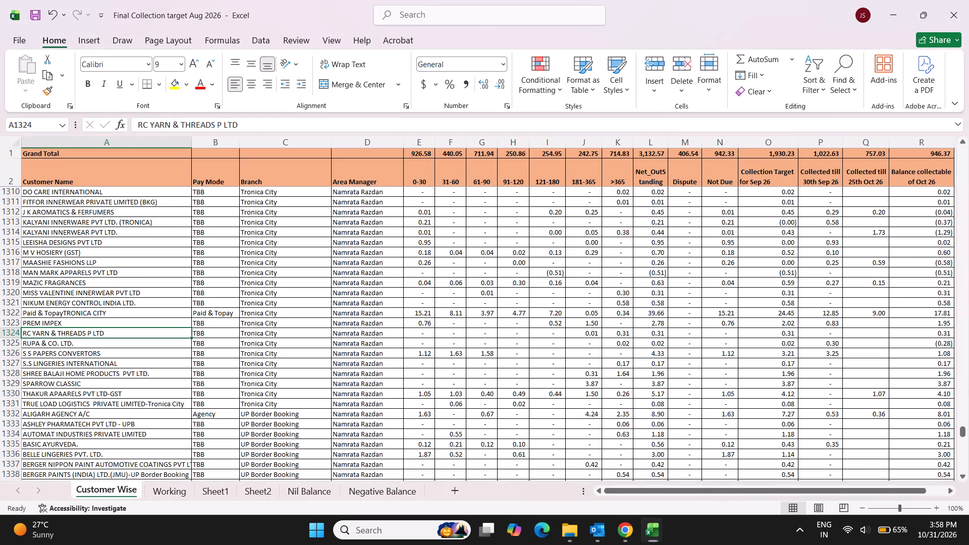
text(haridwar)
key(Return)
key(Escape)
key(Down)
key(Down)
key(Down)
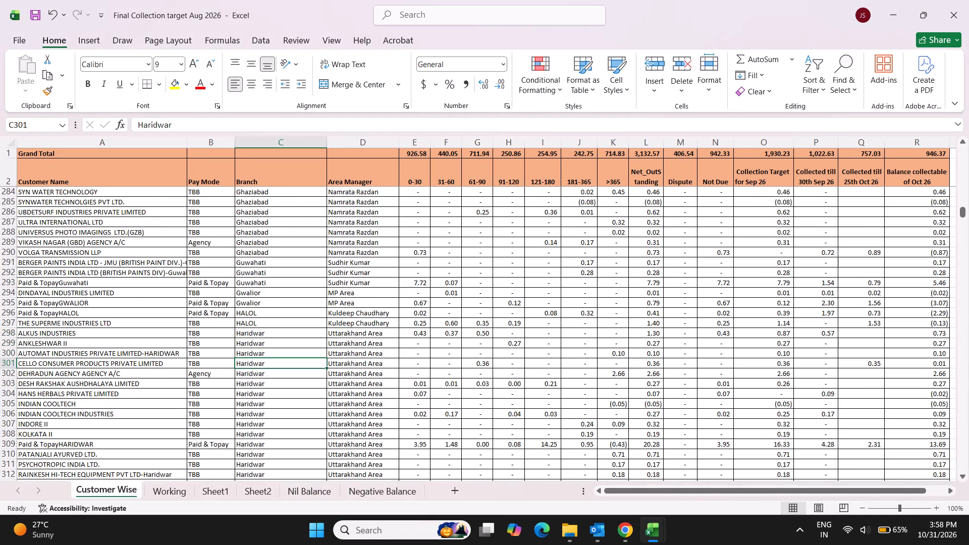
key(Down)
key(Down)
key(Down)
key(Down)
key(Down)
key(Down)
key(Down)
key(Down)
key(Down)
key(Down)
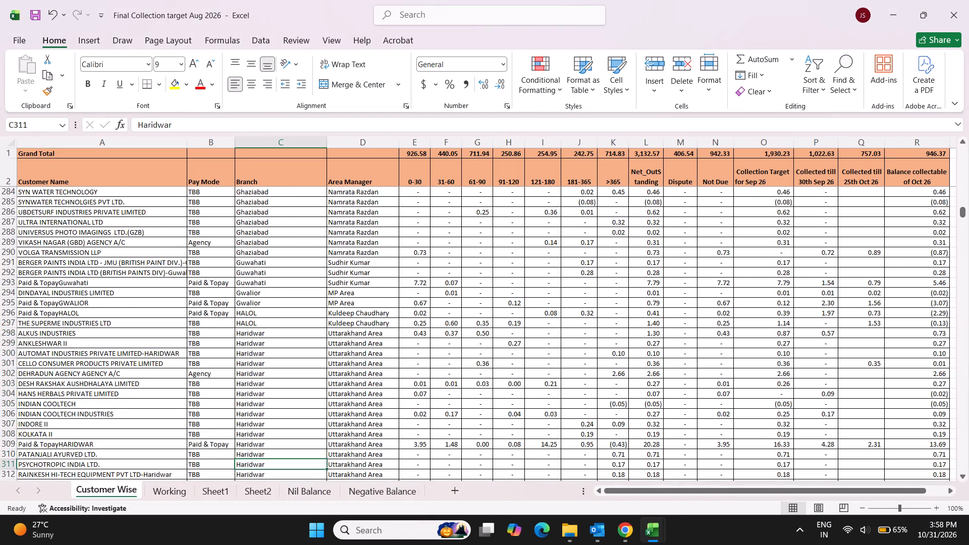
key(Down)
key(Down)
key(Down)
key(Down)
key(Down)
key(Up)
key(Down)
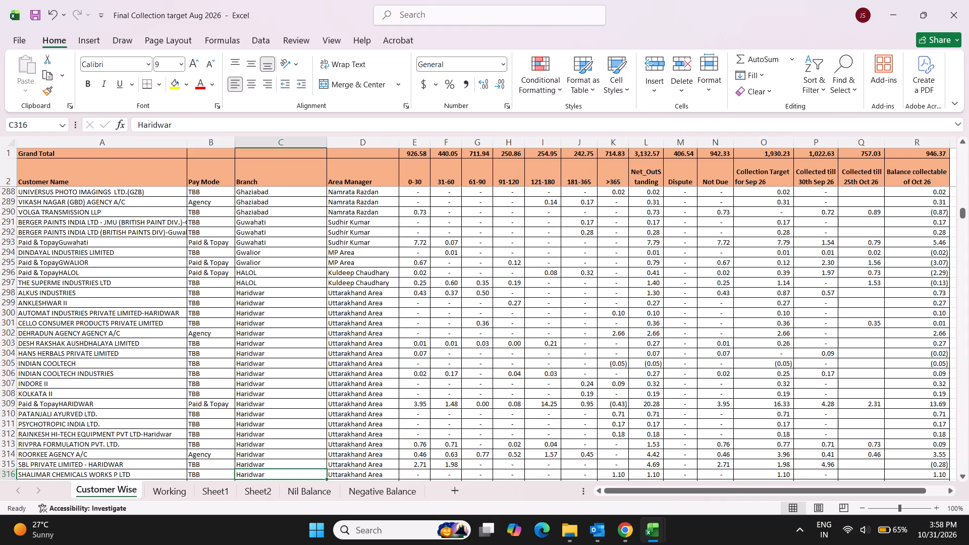
Copy SBL PRIVATE LIMITED - HARIDWAR from the target workbook into Category and Category-2 of report row 4472.
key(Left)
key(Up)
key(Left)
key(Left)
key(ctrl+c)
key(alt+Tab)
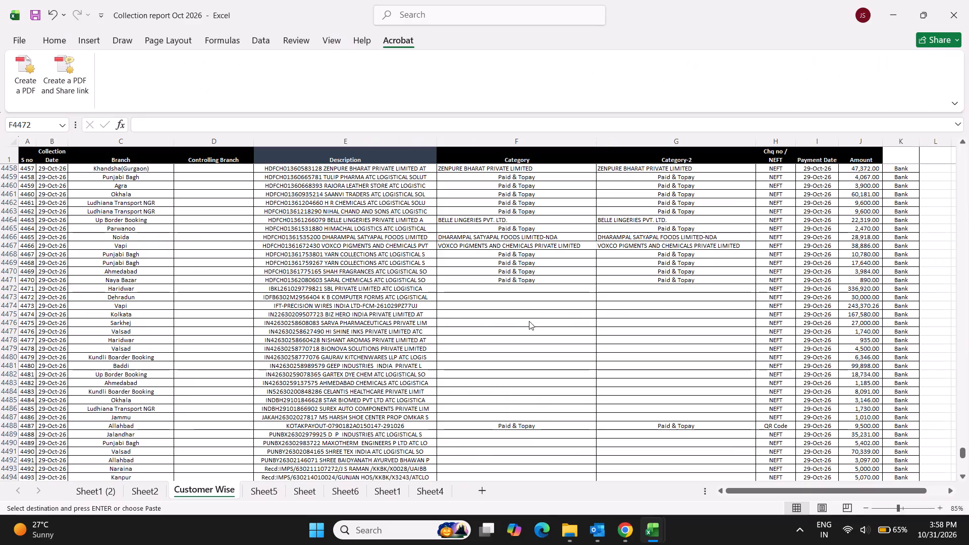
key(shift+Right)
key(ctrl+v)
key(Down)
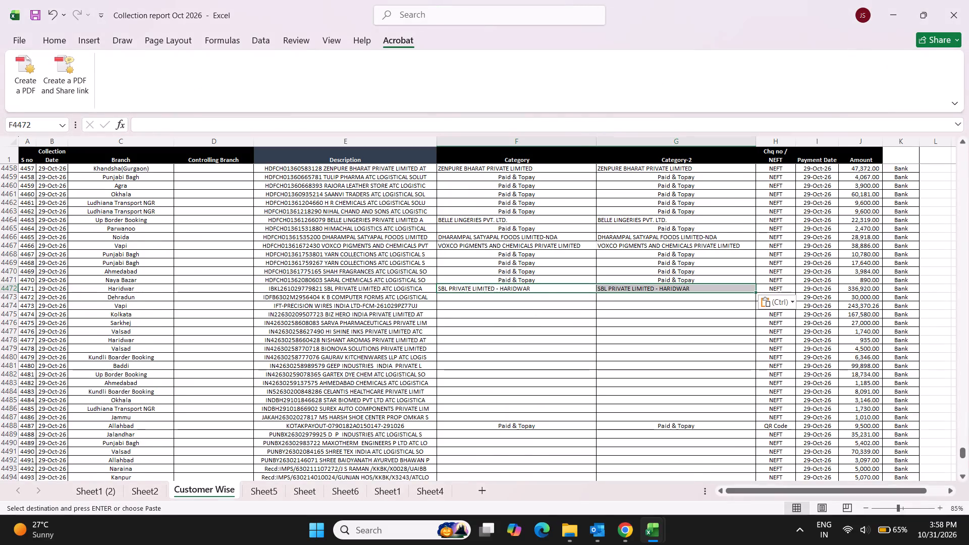
Copy the Paid & Topay pair from row 4471 into Category and Category-2 of row 4473, the Dehradun receipt.
scroll(529, 296, down, 3)
drag(548, 200, 664, 201)
key(ctrl+c)
click(535, 219)
key(ctrl+v)
key(Down)
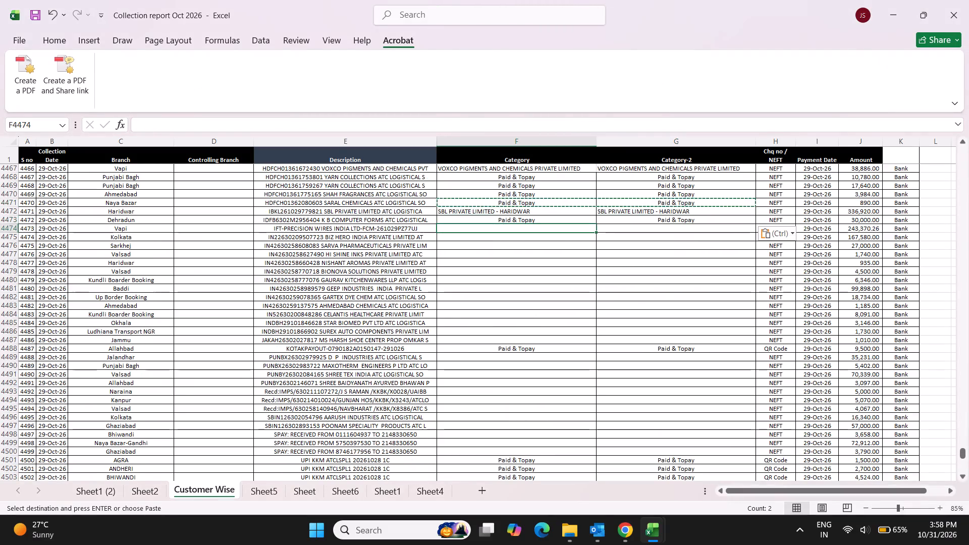
Find "precision" in the target workbook and copy PRECISION WIRES INDIA LIMITED into Category and Category-2 of report row 4474.
key(alt+Tab)
key(ctrl+f)
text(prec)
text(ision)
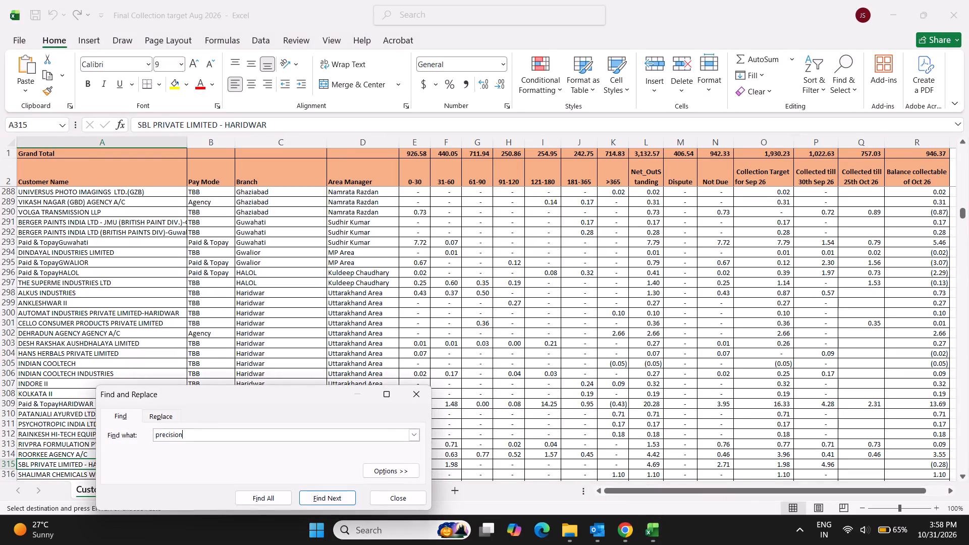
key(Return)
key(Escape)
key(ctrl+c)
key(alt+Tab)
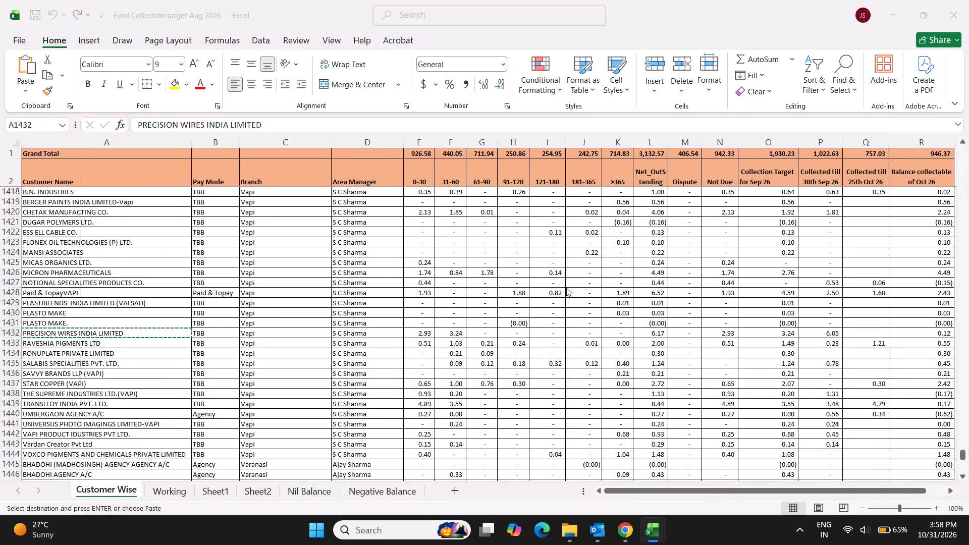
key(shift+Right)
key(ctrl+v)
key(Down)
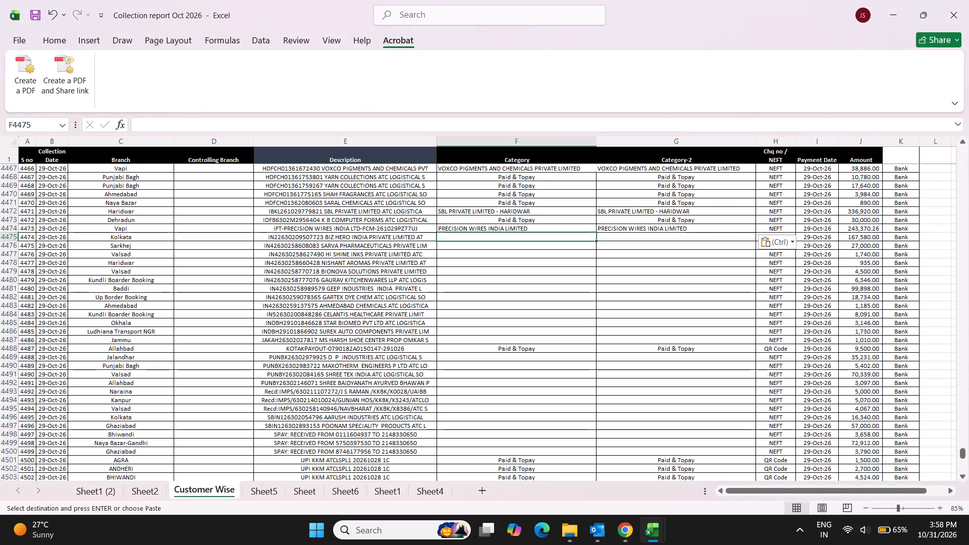
Find "kolkata" in the Aug 2026 target workbook and look through that branch's customers for the Biz Hero entry.
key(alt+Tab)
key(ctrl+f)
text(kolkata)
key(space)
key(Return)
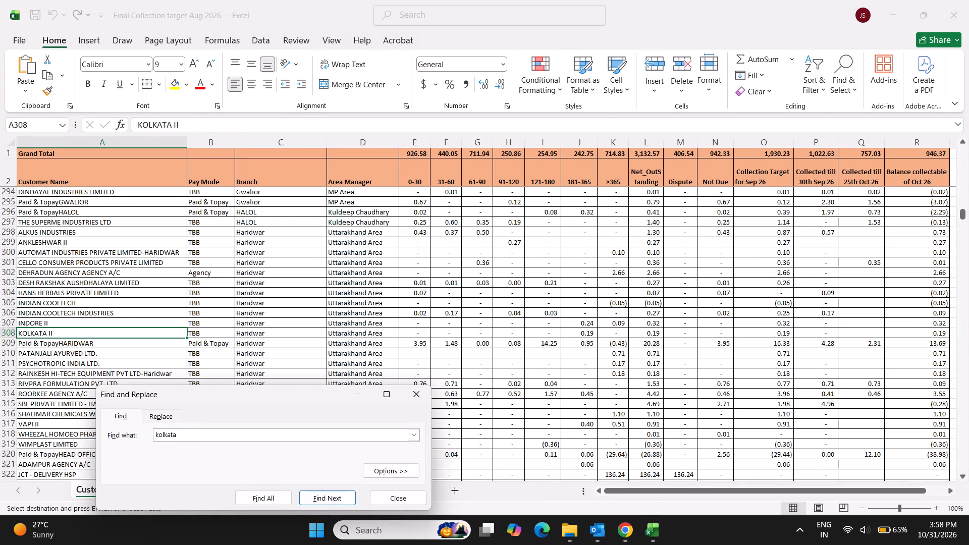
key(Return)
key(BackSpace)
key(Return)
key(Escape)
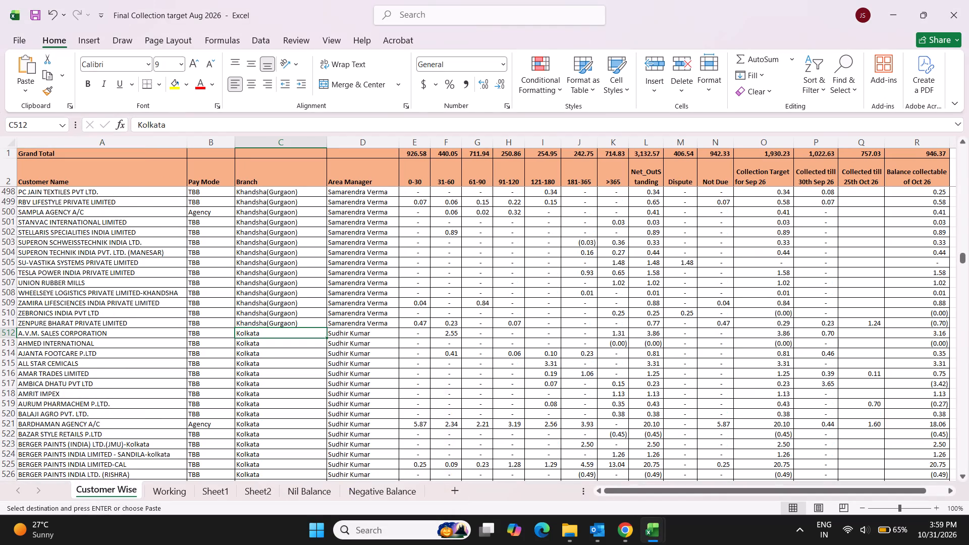
scroll(553, 248, down, 8)
scroll(207, 243, up, 3)
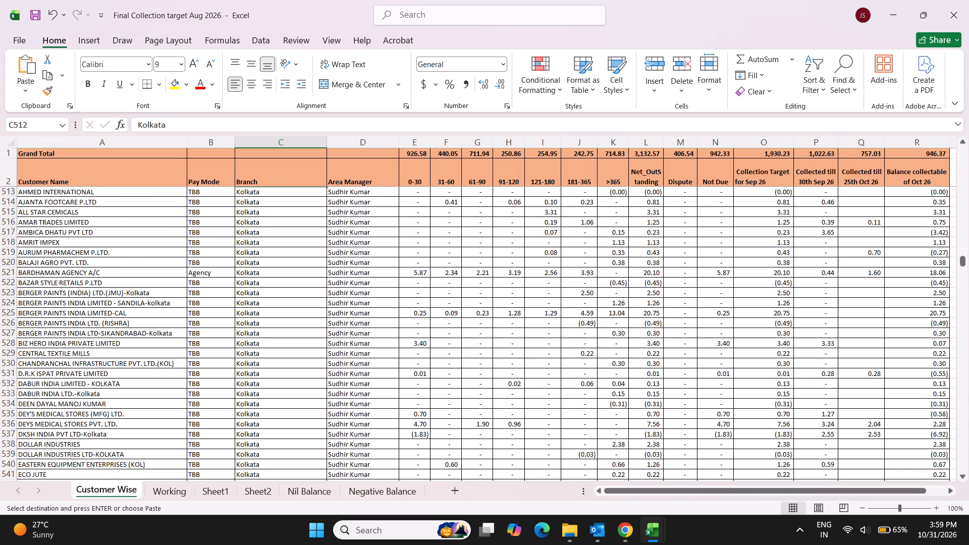
Copy BIZ HERO INDIA PRIVATE LIMITED from the target workbook into Category and Category-2 of report row 4475.
click(74, 348)
key(ctrl+c)
key(alt+Tab)
key(shift+Right)
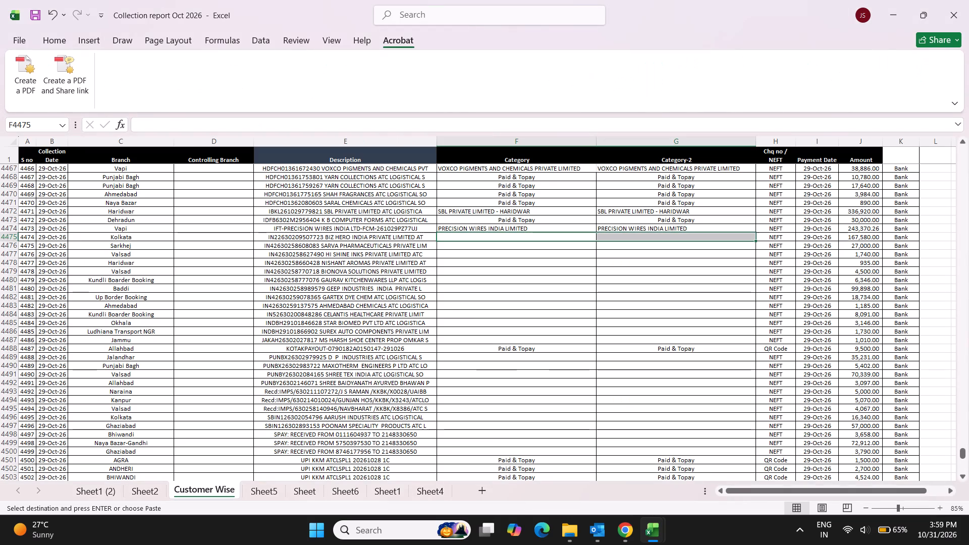
key(ctrl+v)
key(Down)
Copy the Paid & Topay pair from row 4473 into Category and Category-2 of row 4476, the Sarkhej receipt.
key(Up)
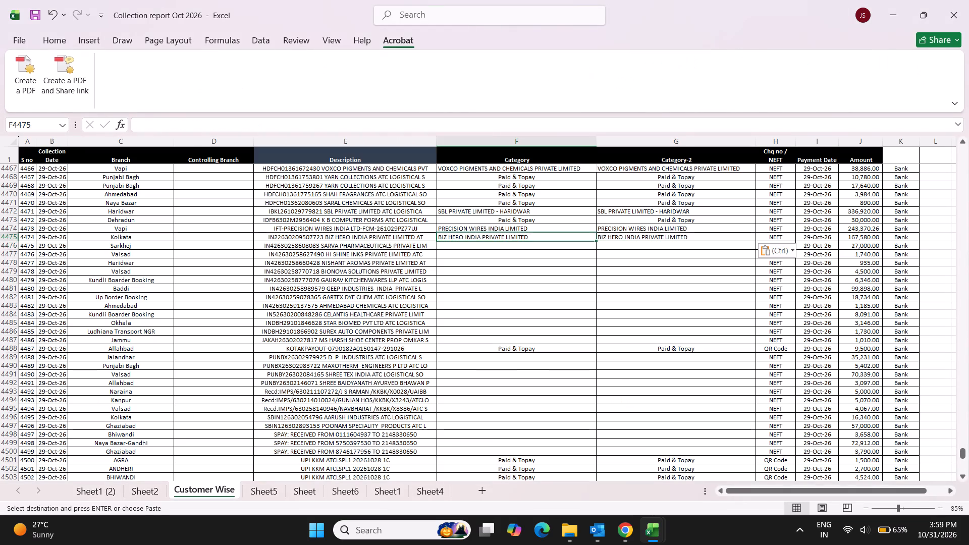
key(Up)
key(Up)
key(shift+Right)
key(ctrl+c)
key(Down)
key(Down)
key(Down)
key(ctrl+v)
key(Down)
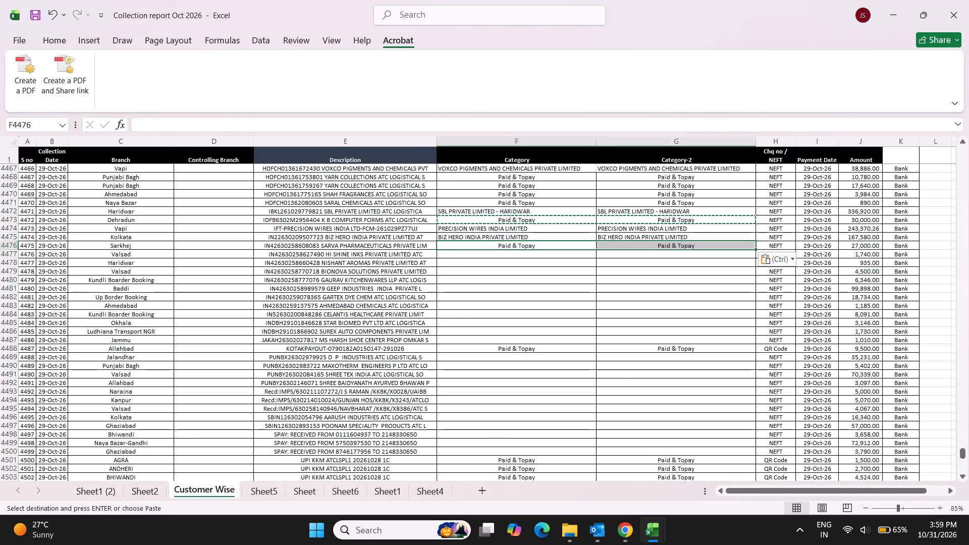
Find "valsad" in the Aug 2026 target workbook and look through that branch's customers for the Hi Shine Inks entry.
key(alt+Tab)
key(ctrl+f)
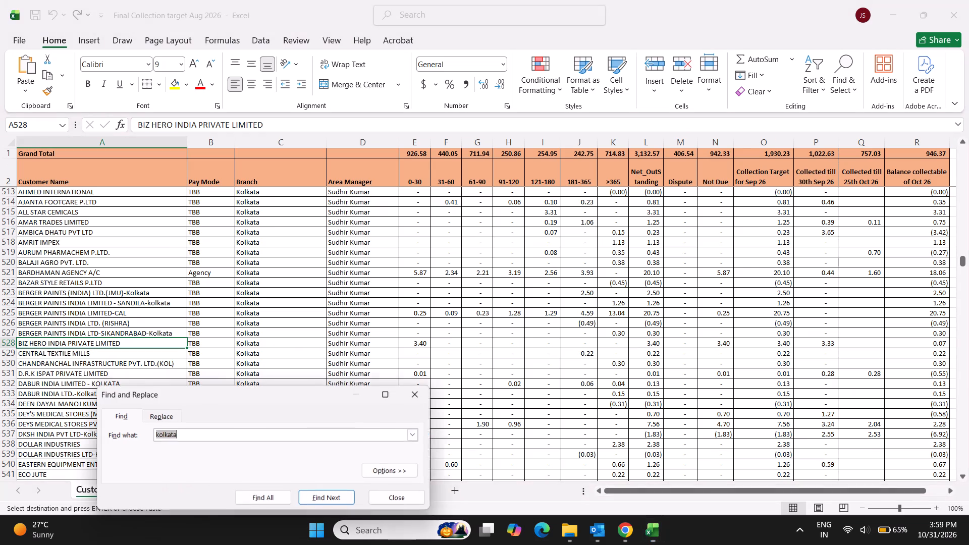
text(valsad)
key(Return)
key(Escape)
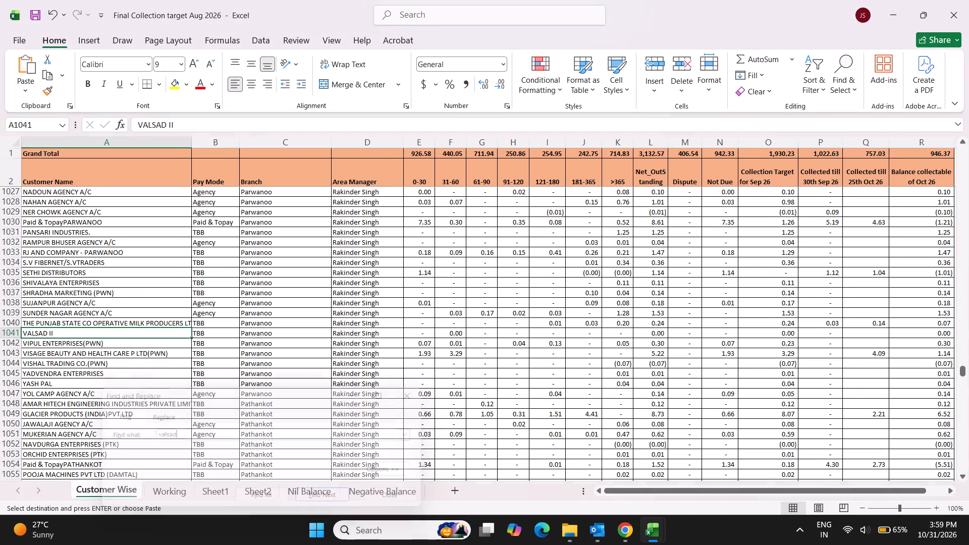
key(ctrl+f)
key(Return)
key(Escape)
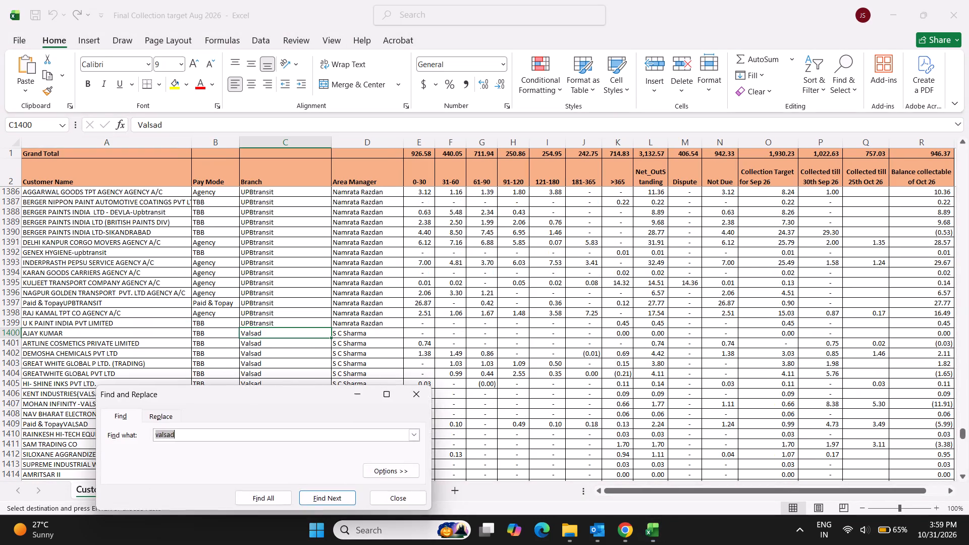
scroll(120, 328, down, 7)
scroll(142, 313, up, 5)
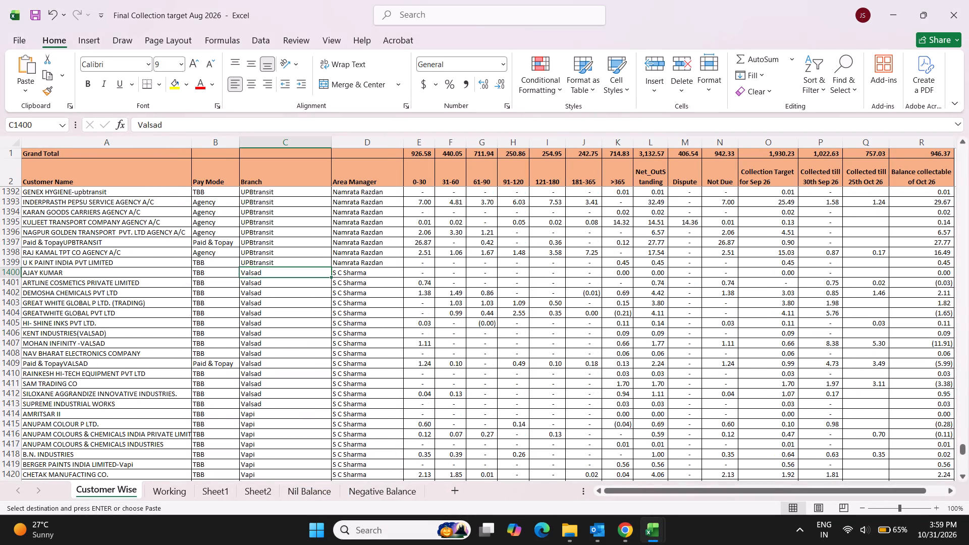
Copy HI- SHINE INKS PVT LTD. from the target workbook into Category and Category-2 of report row 4477 and save the report.
click(63, 324)
key(ctrl+c)
key(alt+Tab)
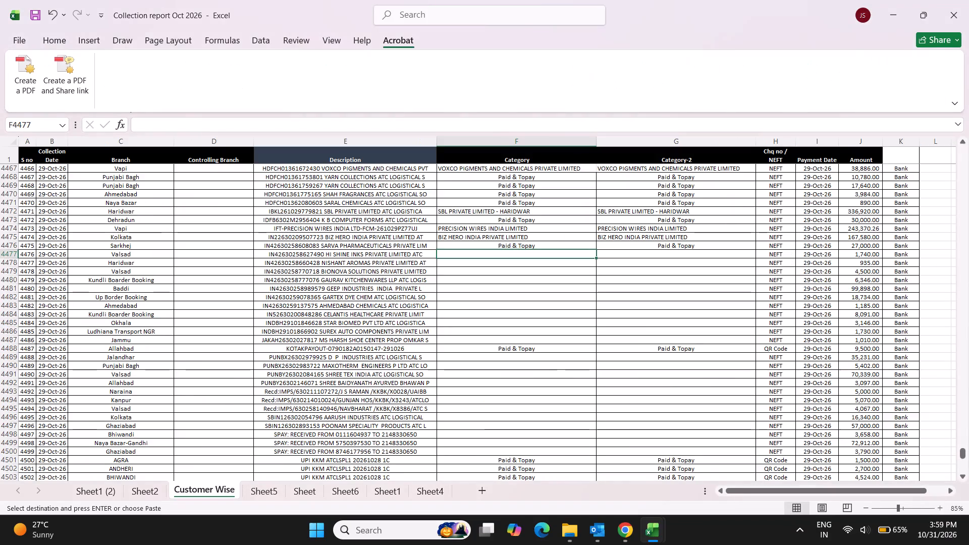
key(shift+Right)
key(ctrl+v)
key(Down)
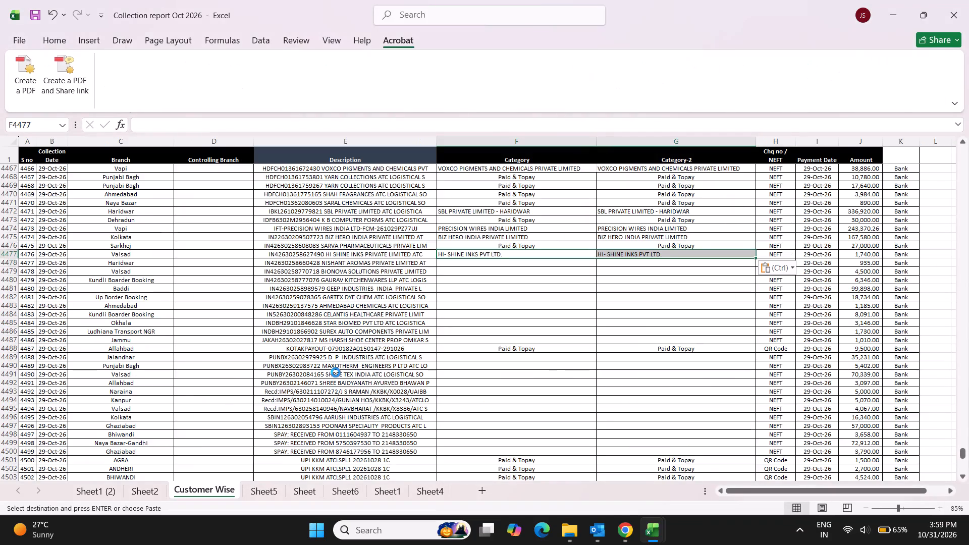
key(ctrl+s)
key(alt+Tab)
key(ctrl+f)
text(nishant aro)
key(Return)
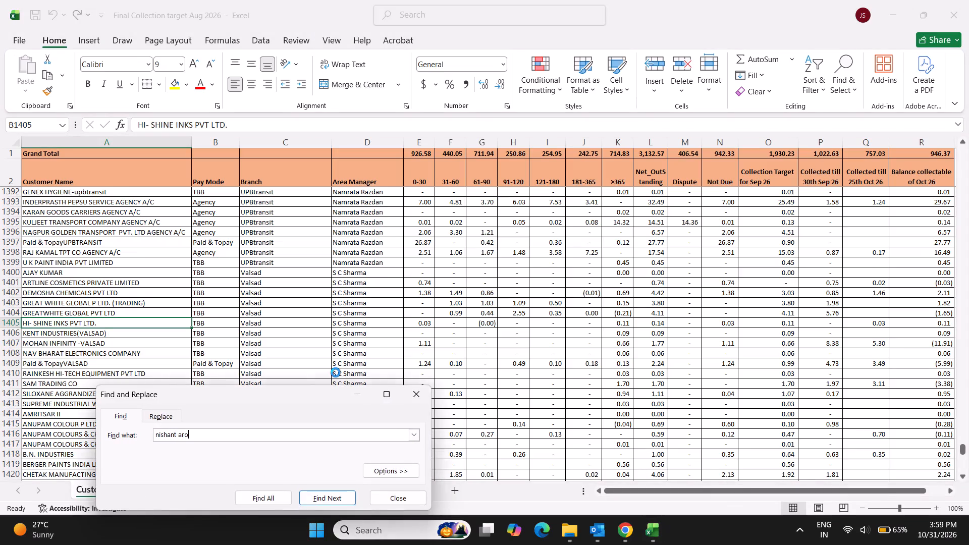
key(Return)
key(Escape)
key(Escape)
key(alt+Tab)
Copy the Paid & Topay pair from row 4476 into Category and Category-2 of row 4478, the Haridwar receipt.
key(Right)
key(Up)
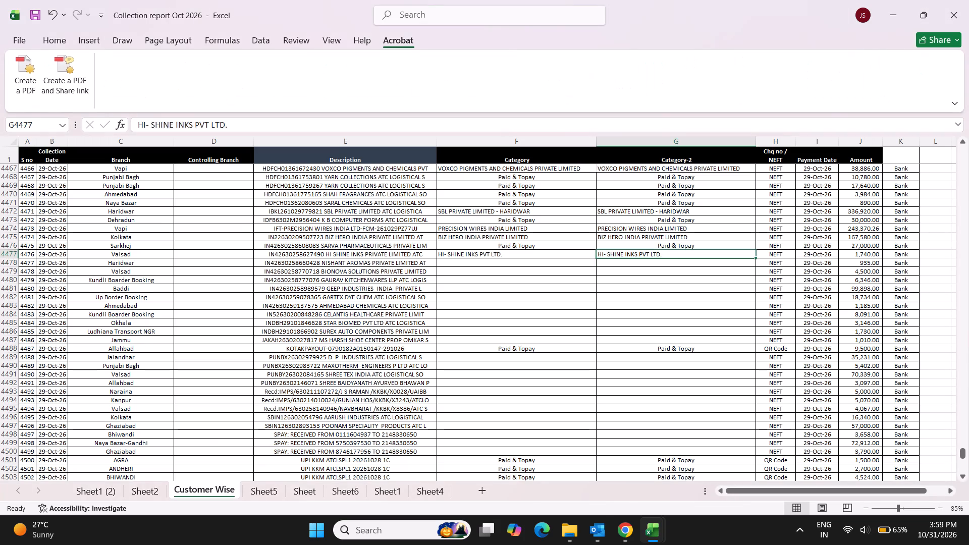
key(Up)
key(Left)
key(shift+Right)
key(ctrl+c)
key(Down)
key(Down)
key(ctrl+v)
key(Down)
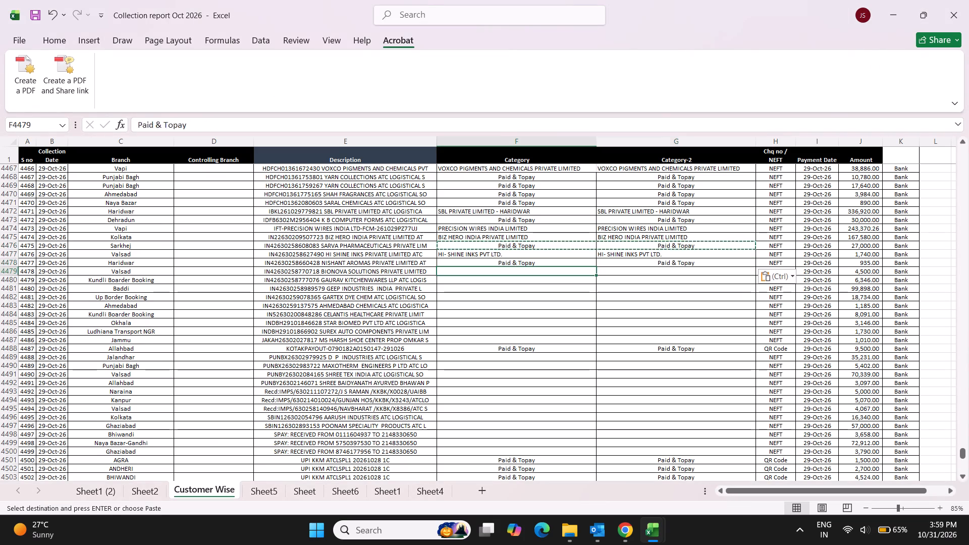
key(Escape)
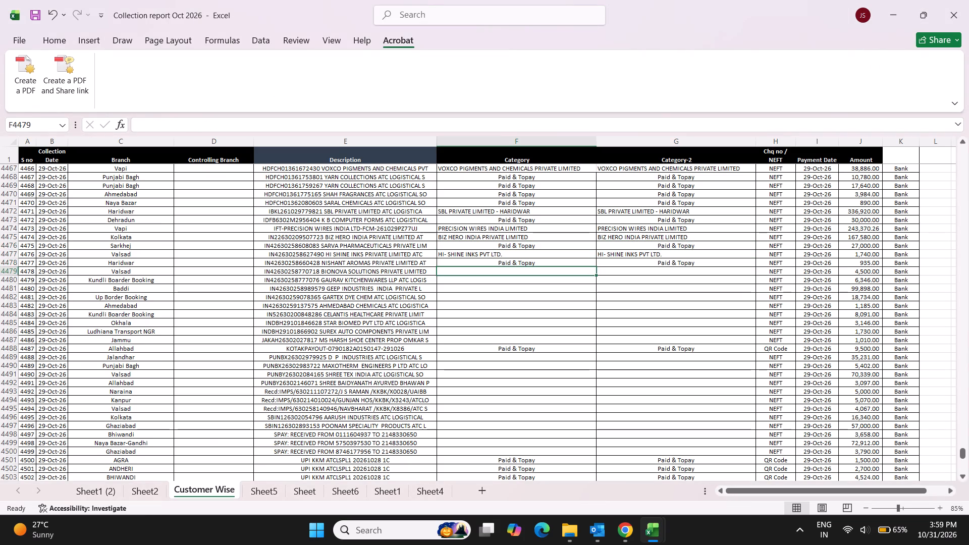
Fill Paid & Topay down into Category and Category-2 of row 4479, the Valsad receipt from Bionova Solutions.
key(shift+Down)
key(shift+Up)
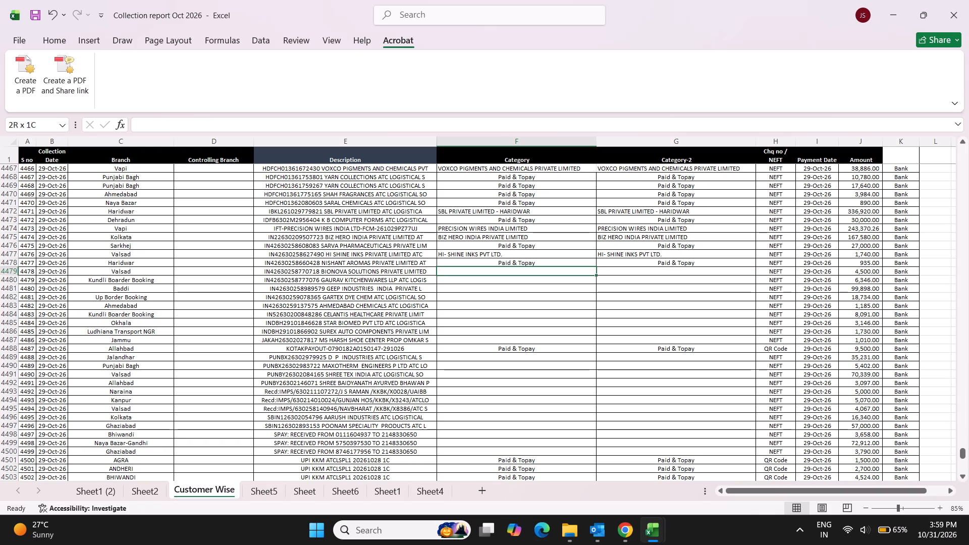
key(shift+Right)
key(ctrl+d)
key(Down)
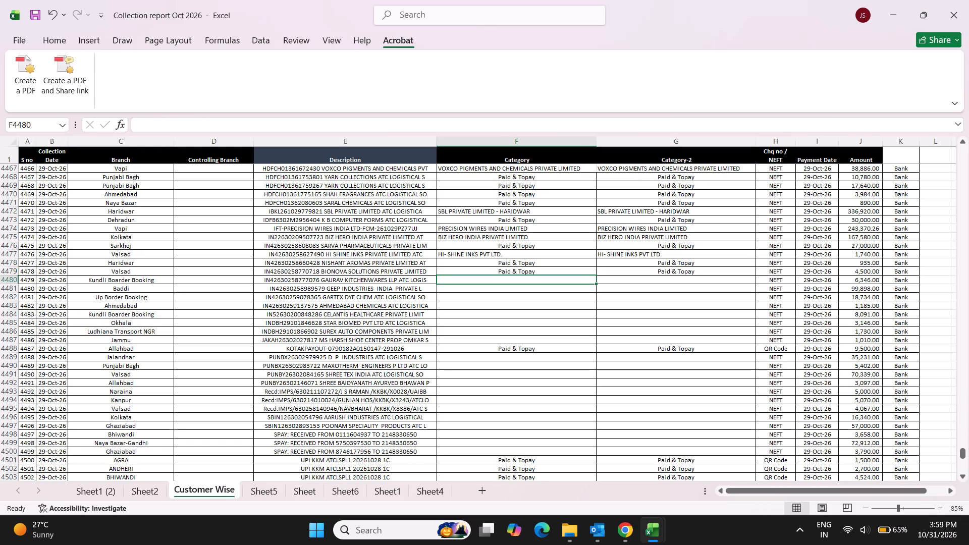
Search the target workbook for "bionova" to check the category given to row 4479.
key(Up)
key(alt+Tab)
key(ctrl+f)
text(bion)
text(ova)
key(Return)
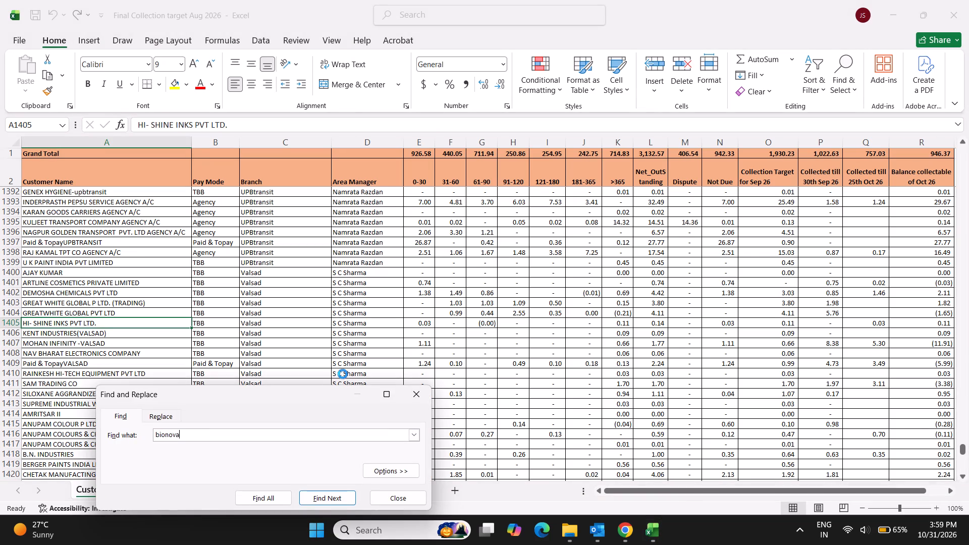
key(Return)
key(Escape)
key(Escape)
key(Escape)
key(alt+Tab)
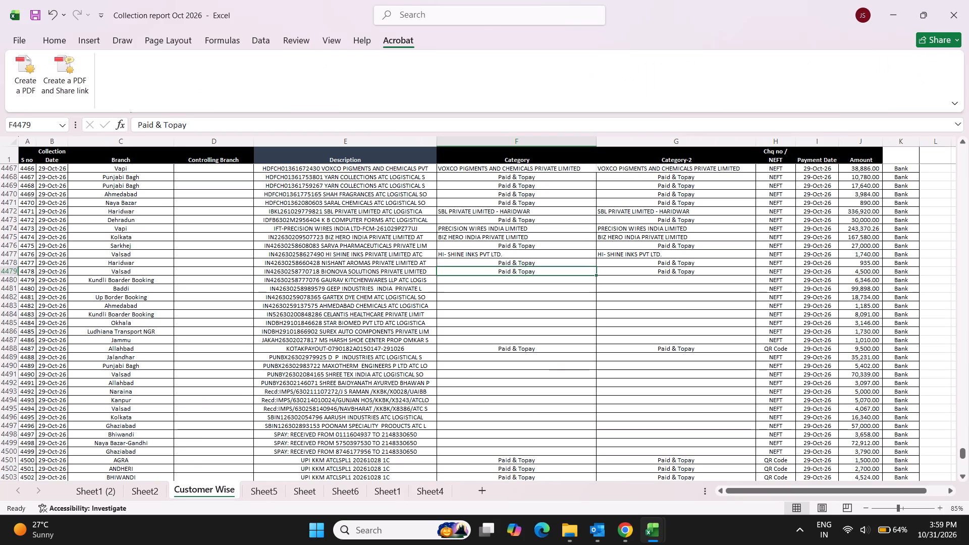
Fill Paid & Topay down into Category and Category-2 of row 4480, the Kundli Boarder Booking receipt from Gaurav Kitchenwares.
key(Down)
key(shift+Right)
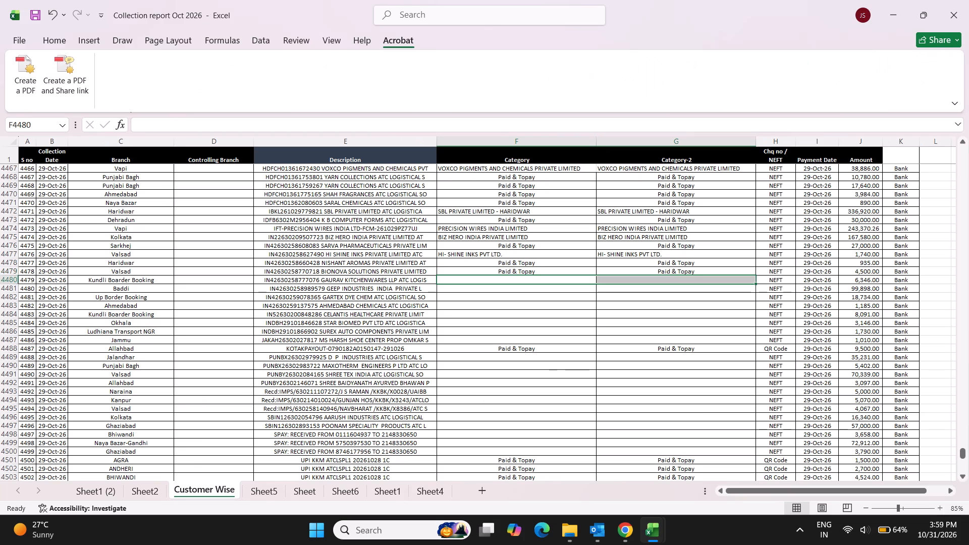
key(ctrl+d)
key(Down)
Find "geep ind" in the target workbook and copy GEEP INDUSTRIES (INDIA) PRIVATE LIMITED into Category and Category-2 of report row 4481.
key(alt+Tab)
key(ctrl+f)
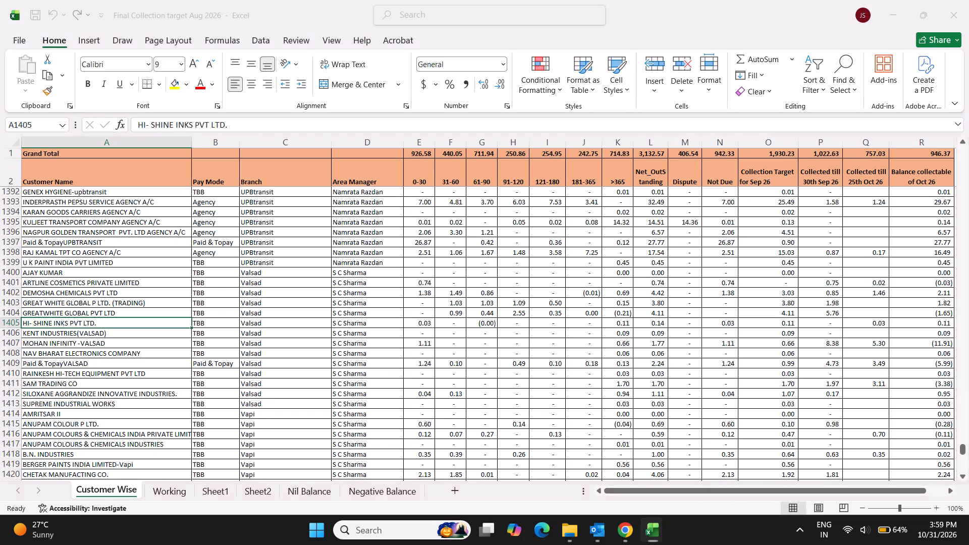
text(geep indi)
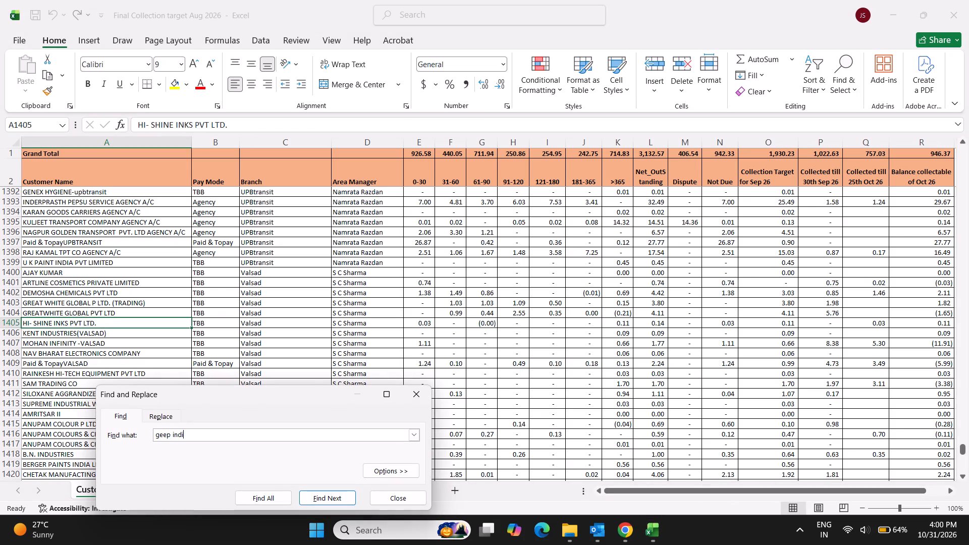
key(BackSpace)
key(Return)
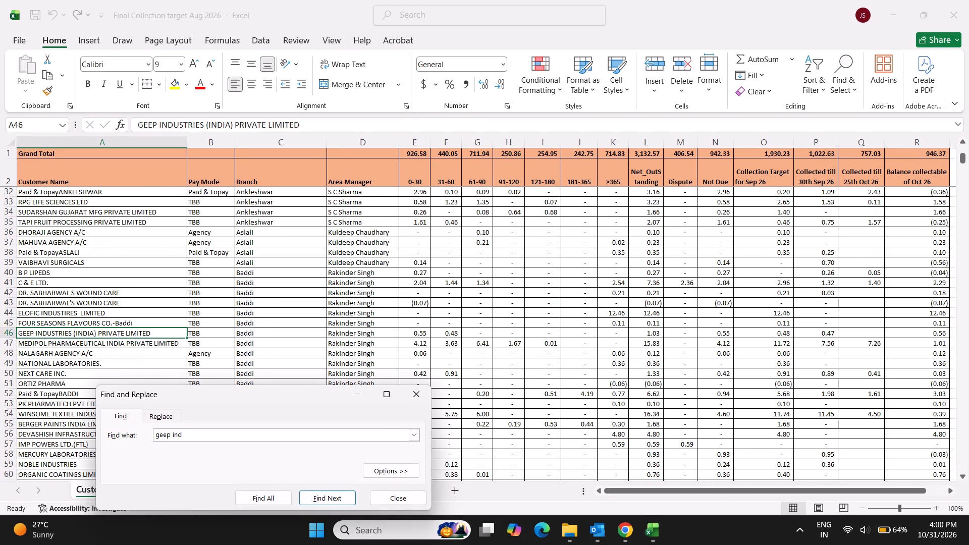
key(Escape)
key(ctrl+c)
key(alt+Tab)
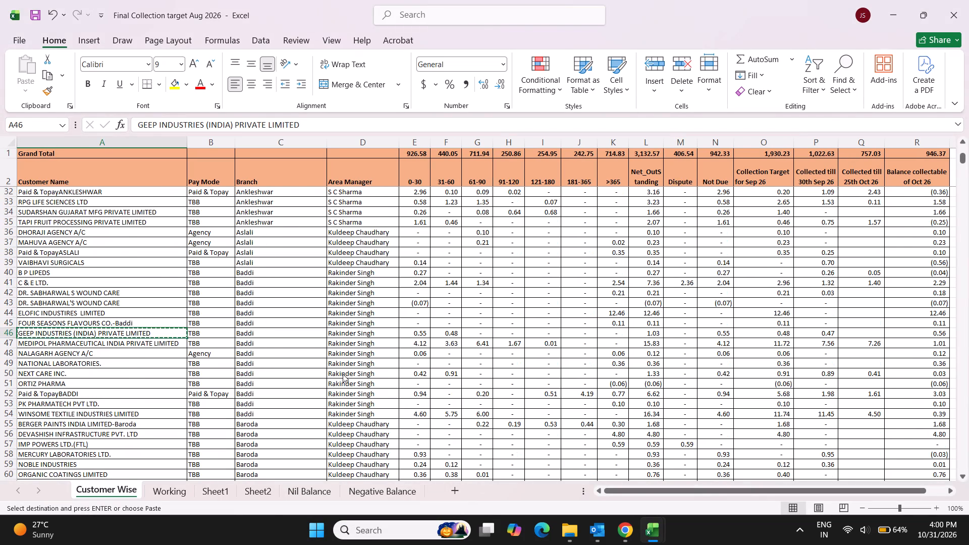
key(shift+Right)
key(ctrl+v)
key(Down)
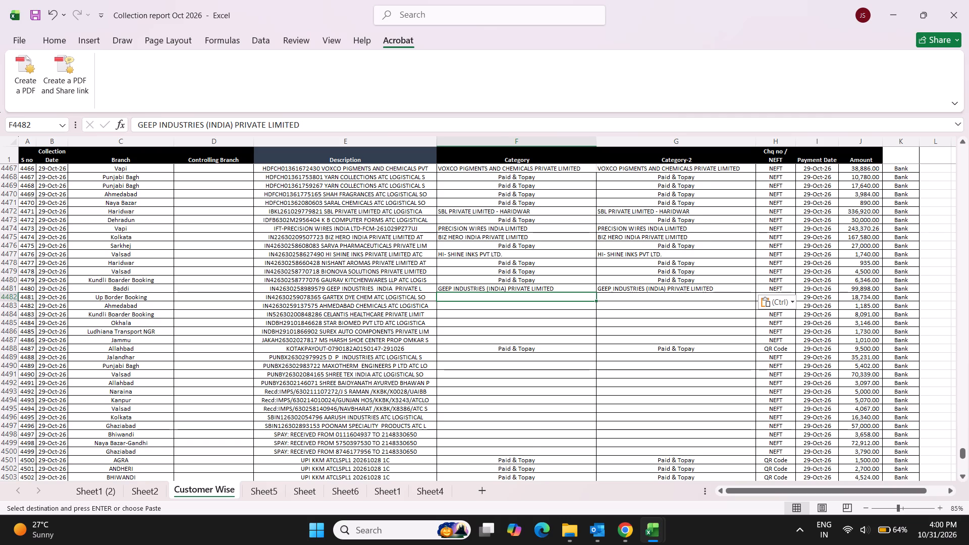
Find "up border" in the target workbook and look through that branch's customers for the Gartex Dye Chem payer of row 4482.
scroll(386, 328, down, 1)
key(alt+Tab)
key(ctrl+f)
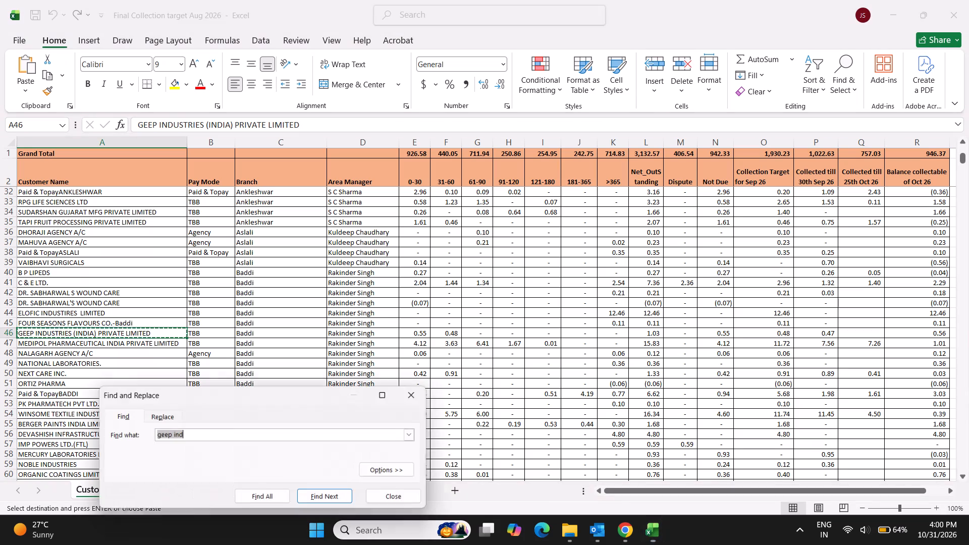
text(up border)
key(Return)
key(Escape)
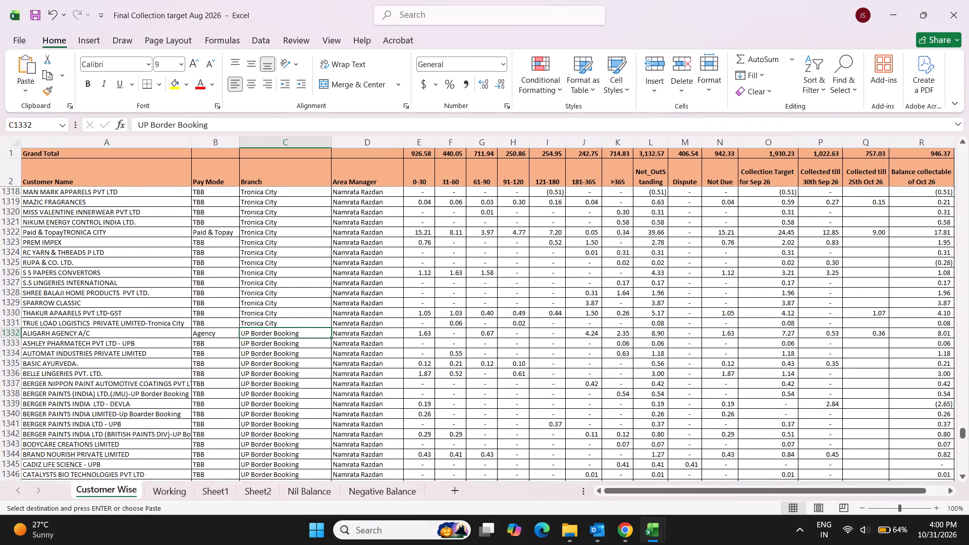
scroll(377, 336, down, 6)
click(34, 312)
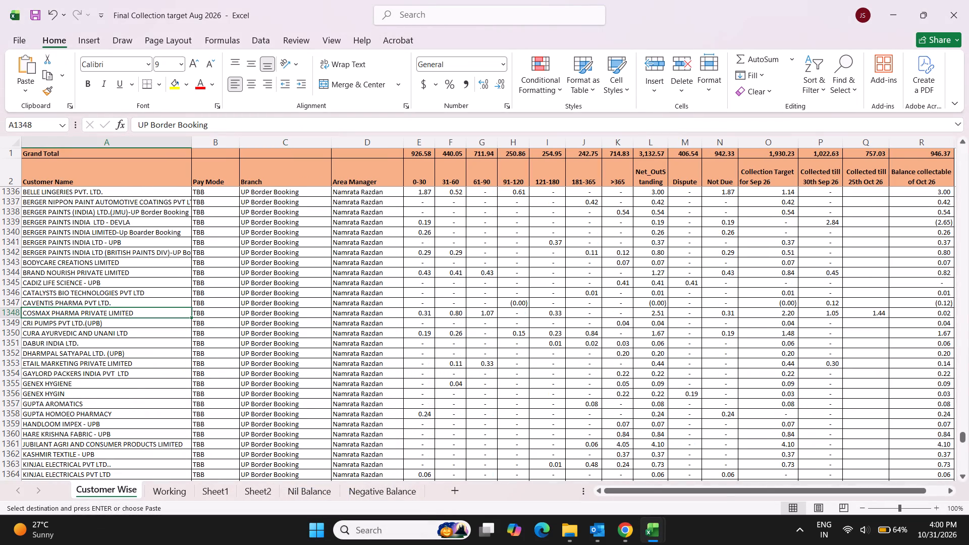
click(81, 385)
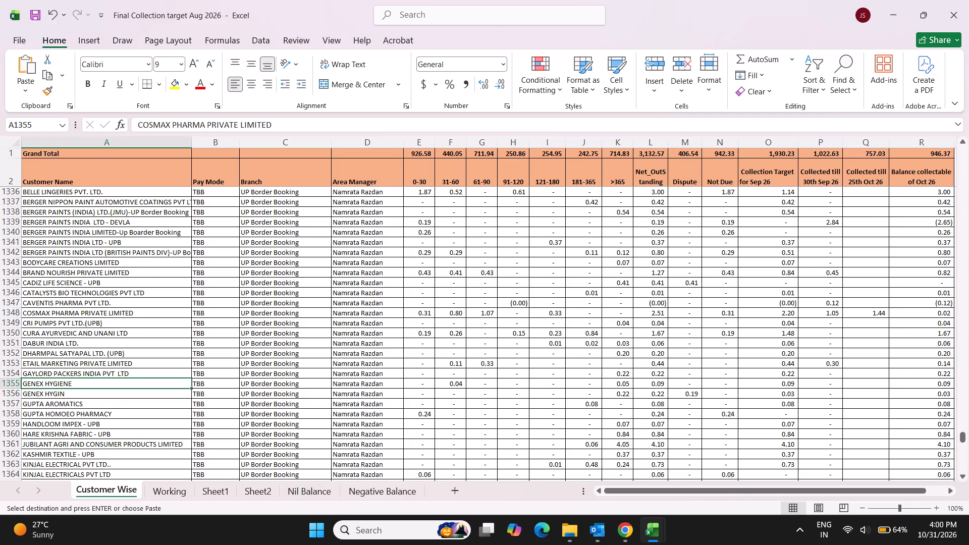
key(alt+Tab)
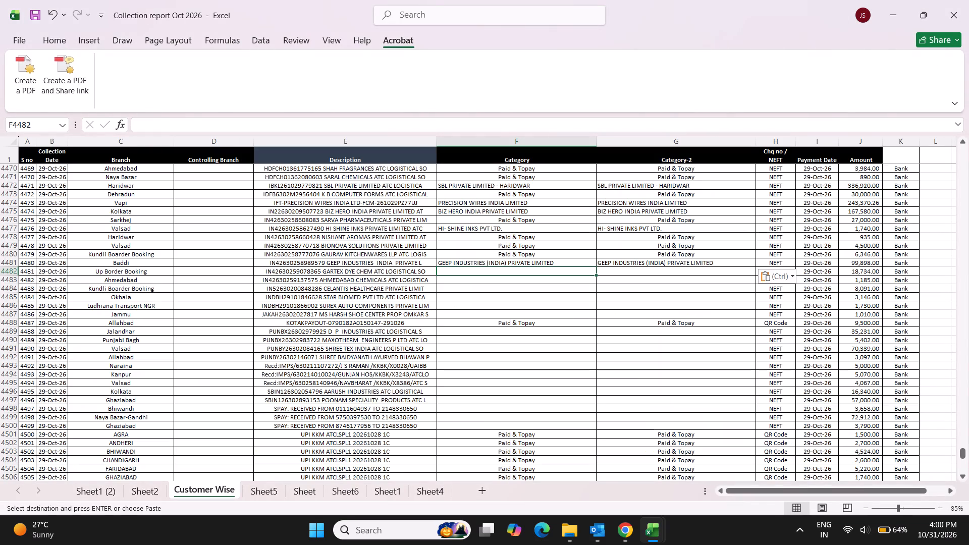
key(alt+Tab)
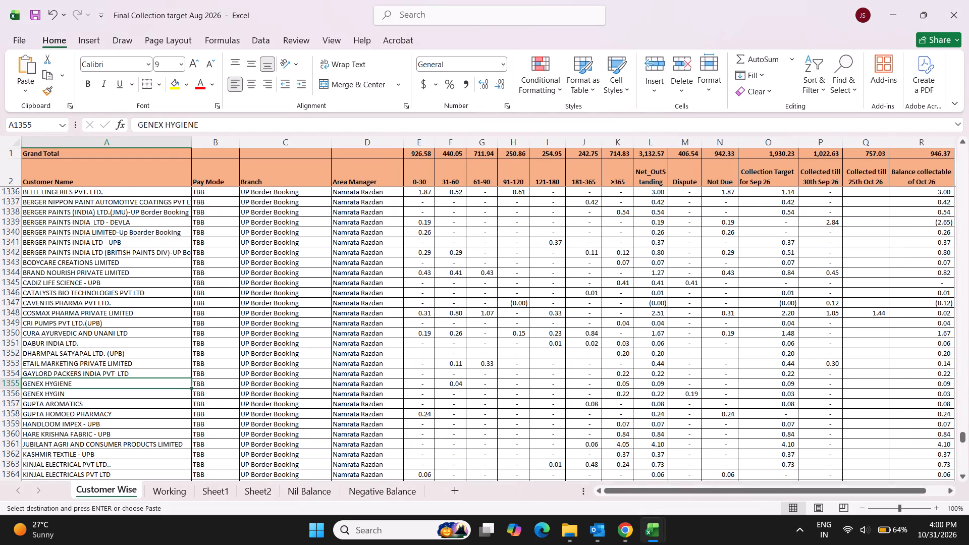
Copy the Paid & Topay pair from row 4480 into Category and Category-2 of row 4482, the Up Border Booking receipt.
key(alt+Tab)
key(Up)
key(Up)
key(shift+Right)
key(ctrl+c)
key(Down)
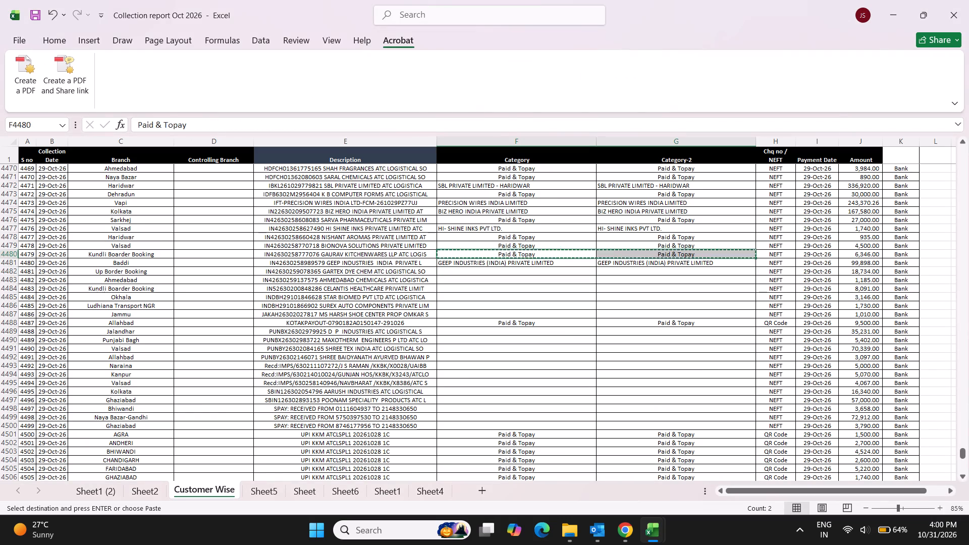
key(Down)
key(ctrl+v)
key(Down)
key(Escape)
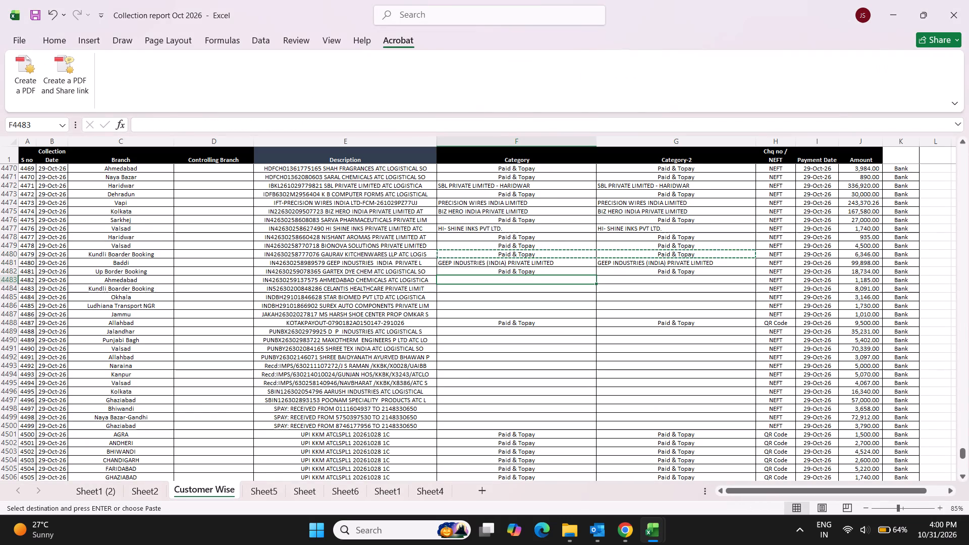
Fill Paid & Topay down into Category and Category-2 of row 4483, the Ahmedabad receipt.
key(shift+Right)
key(ctrl+d)
key(Down)
Find "kundli boar" in the target workbook and look through that branch's customers for the Celantis Healthcare payer of row 4484.
key(alt+Tab)
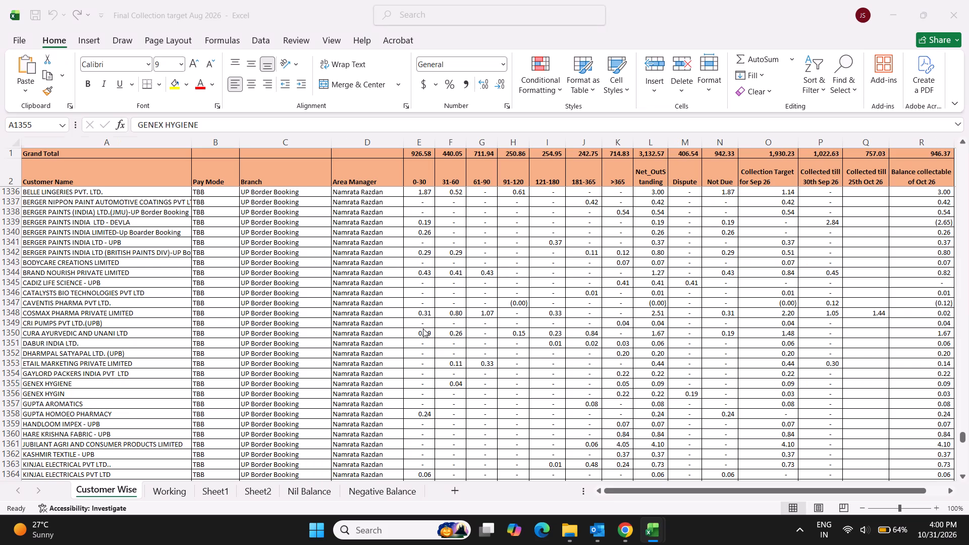
key(ctrl+f)
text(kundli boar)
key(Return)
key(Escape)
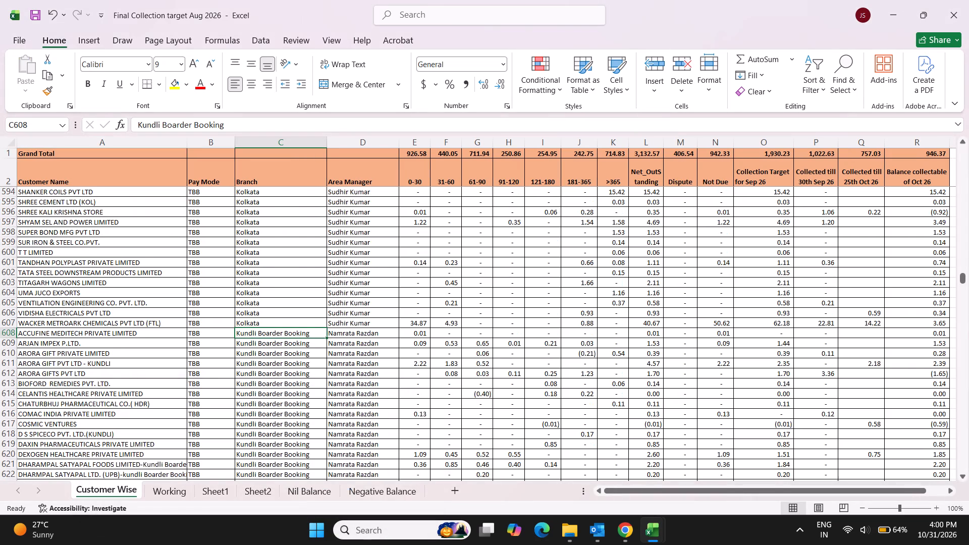
scroll(174, 372, down, 7)
key(alt+Tab)
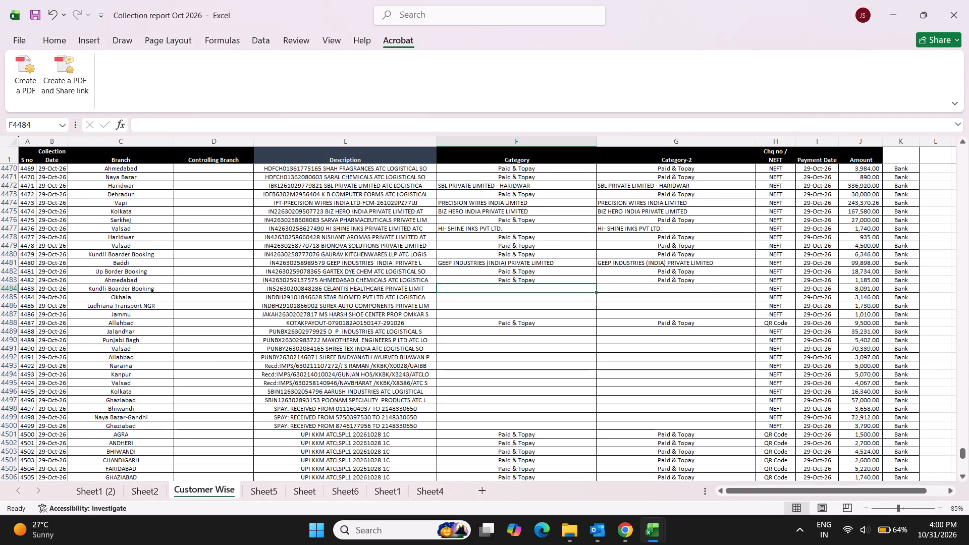
key(alt+Tab)
scroll(158, 332, up, 1)
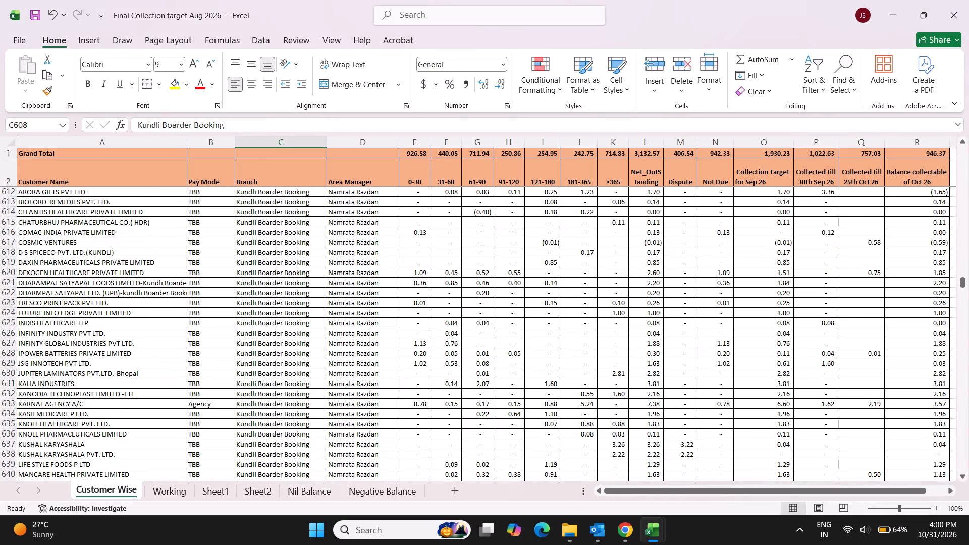
Copy CELANTIS HEALTHCARE PRIVATE LIMITED from the target workbook into Category and Category-2 of report row 4484.
click(82, 210)
key(ctrl+c)
key(alt+Tab)
key(shift+Right)
key(ctrl+v)
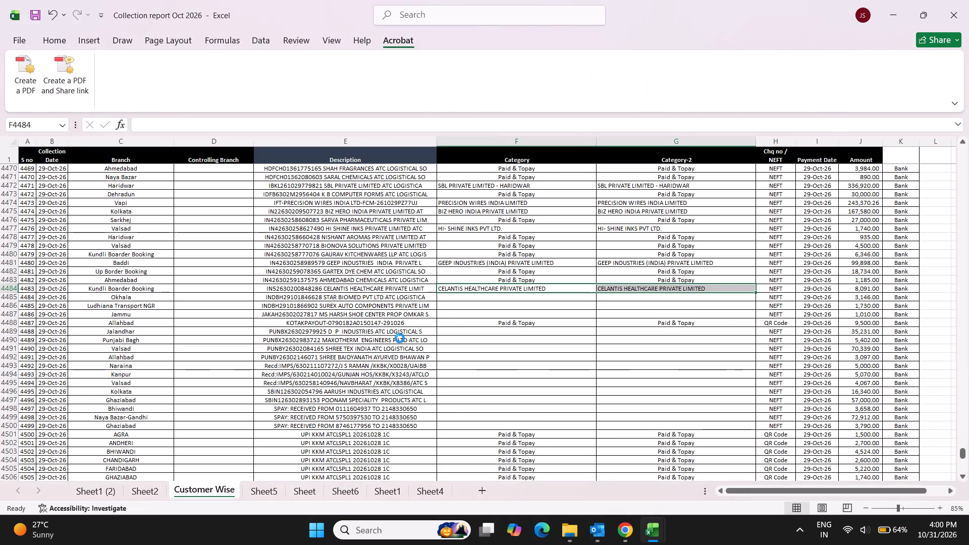
key(Down)
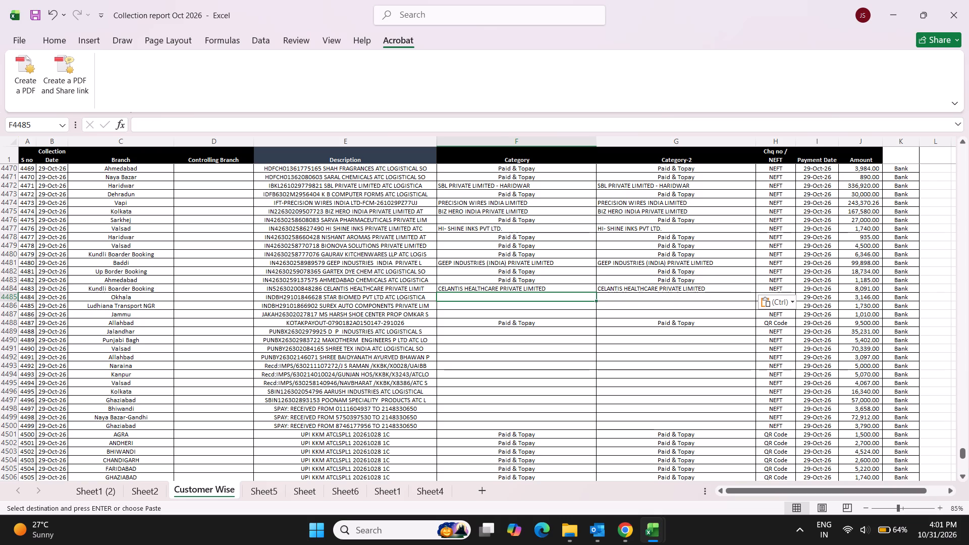
Search the target workbook for STAR BIOMED, taken from the description of report row 4485, the Okhala receipt.
click(363, 299)
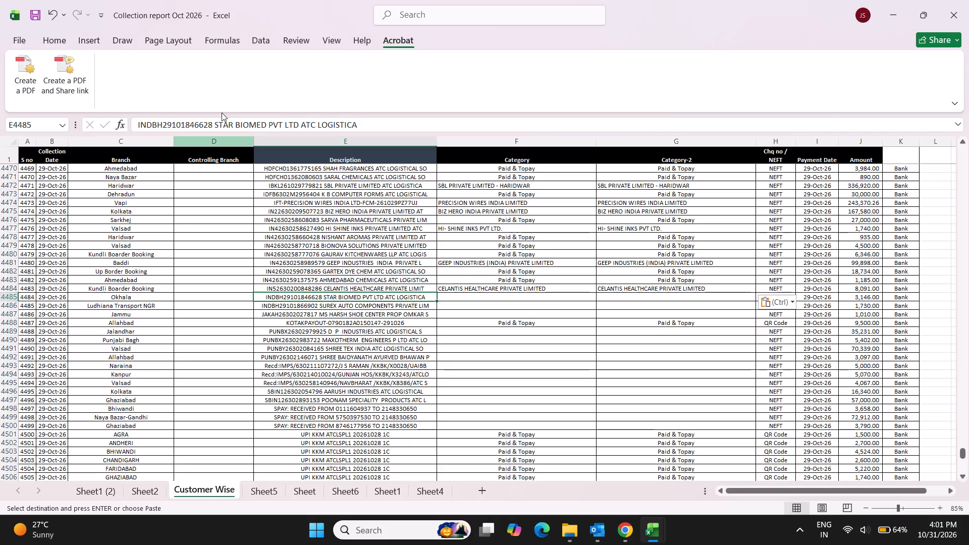
drag(214, 118, 254, 126)
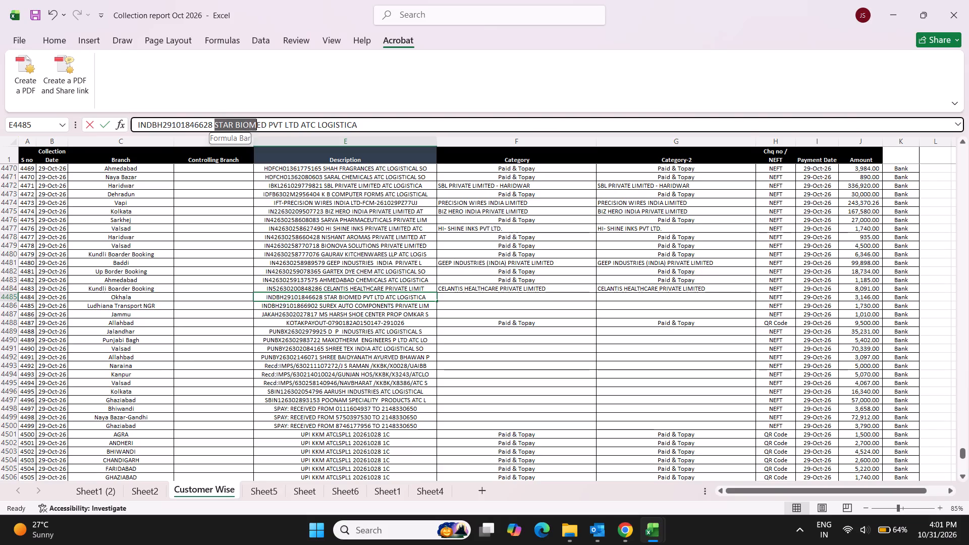
drag(254, 126, 265, 130)
key(ctrl+c)
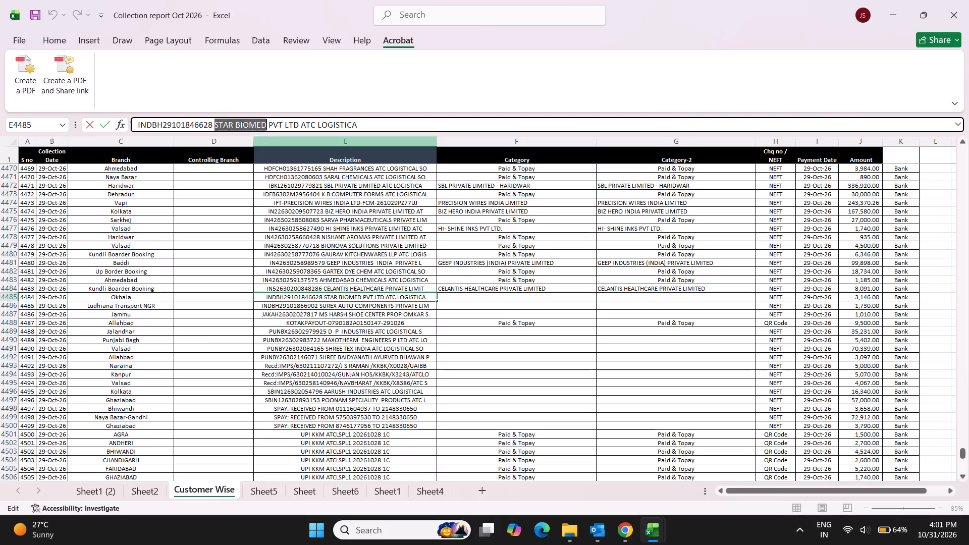
key(alt+Tab)
click(400, 224)
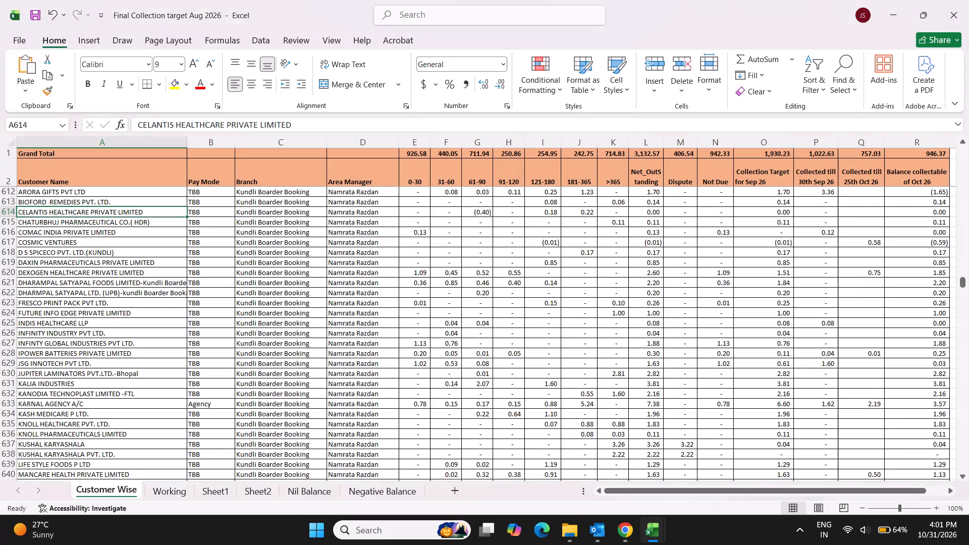
key(ctrl+f)
key(ctrl+v)
key(Return)
key(Return)
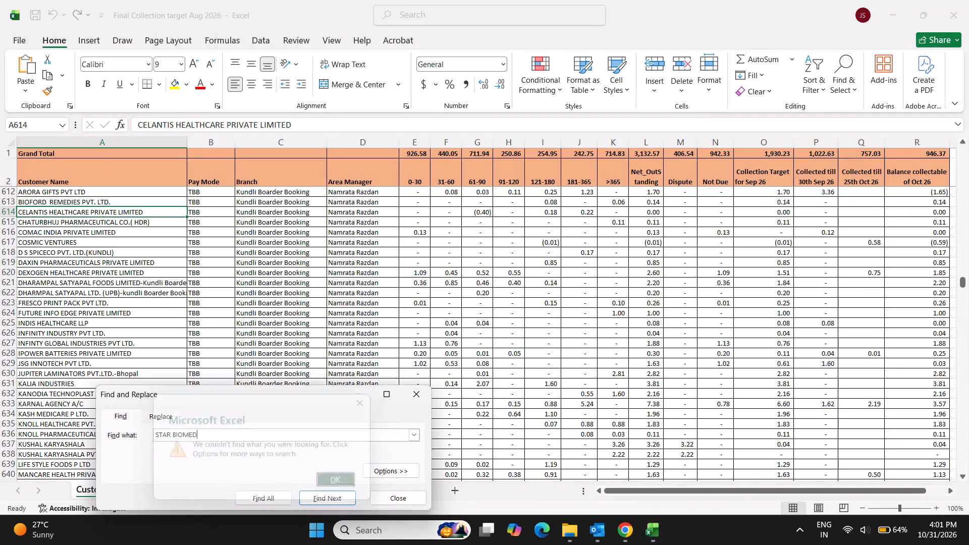
key(Escape)
key(Escape)
key(alt+Tab)
Copy the Paid & Topay pair from row 4483 into Category and Category-2 of row 4485, the Okhala receipt.
key(Right)
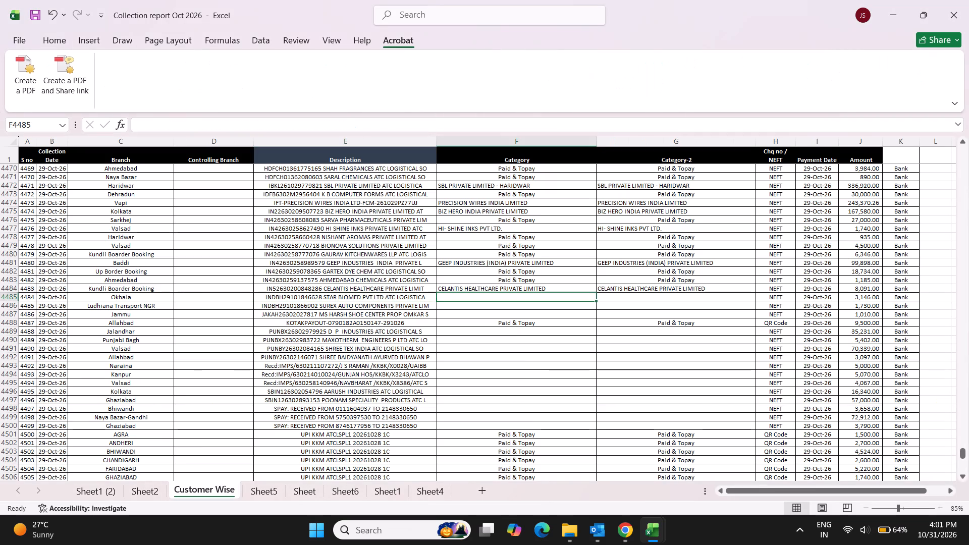
key(Up)
key(Up)
key(shift+Right)
key(ctrl+c)
key(Down)
key(Down)
key(ctrl+v)
key(Down)
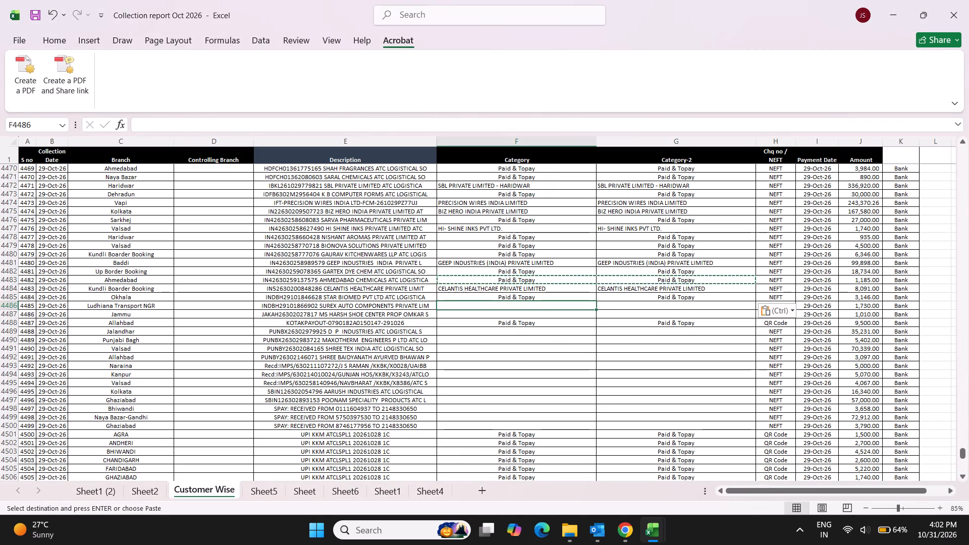
Fill Paid & Topay down into Category and Category-2 of rows 4486 (Ludhiana Transport NGR), 4487 (Jammu) and 4489 (Jalandhar).
key(shift+Right)
key(ctrl+d)
key(Down)
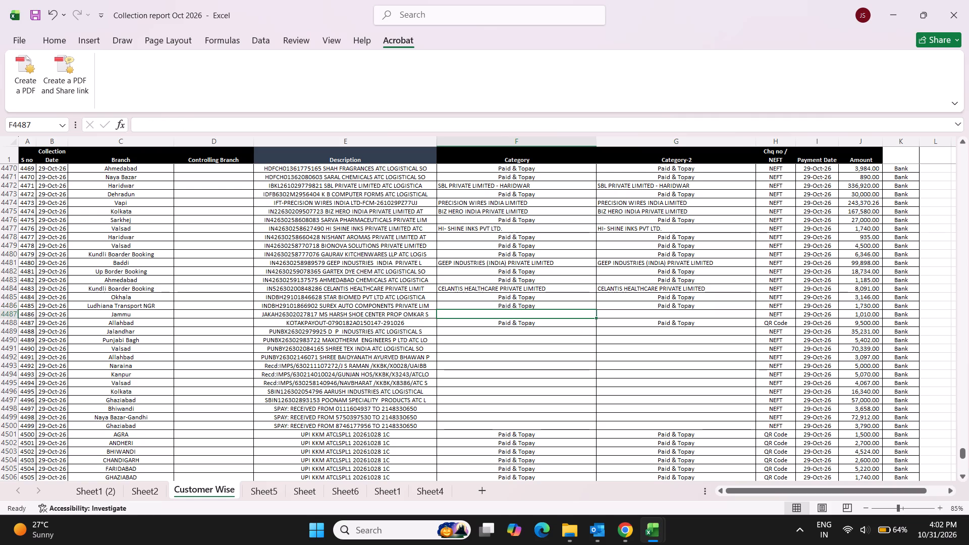
key(shift+Right)
key(ctrl+d)
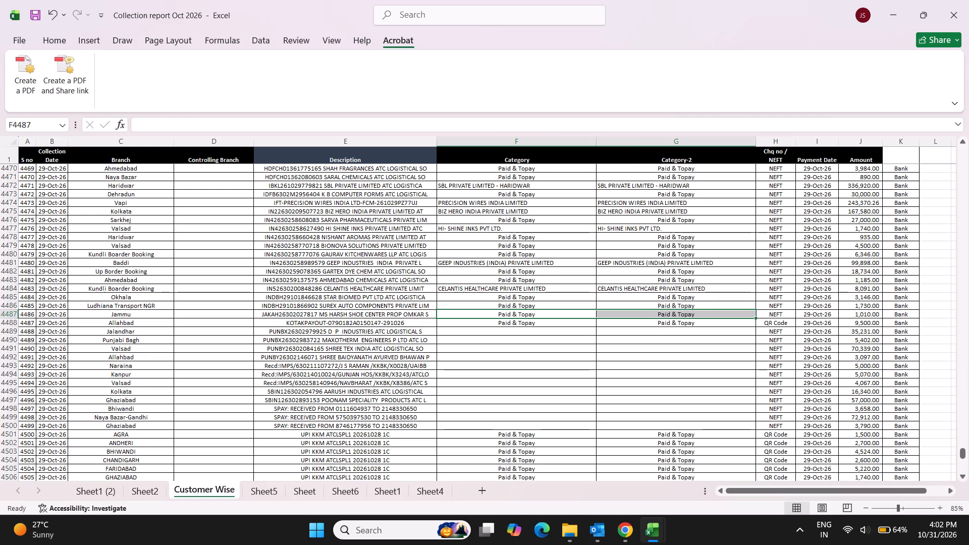
key(Down)
key(Down)
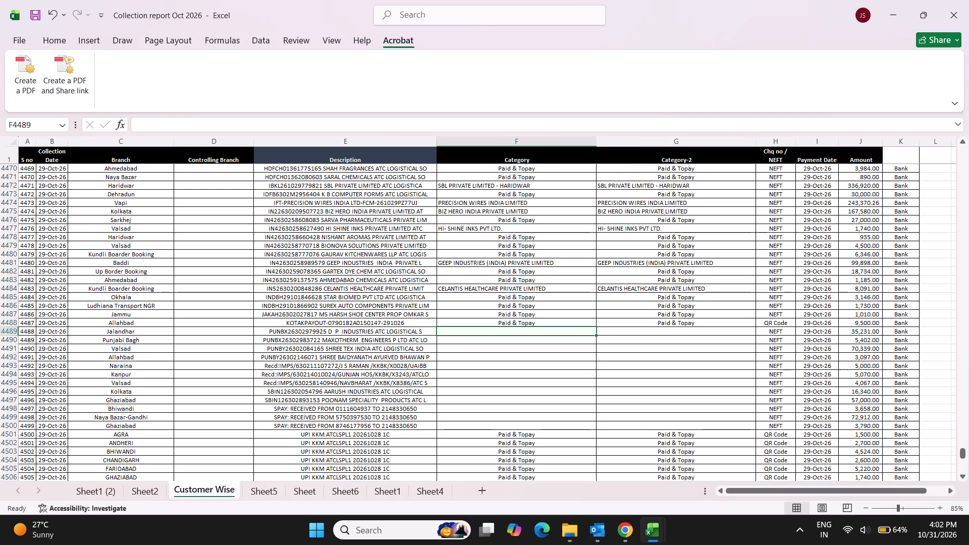
key(shift+Right)
key(ctrl+d)
key(Down)
Find "jalandhar" in the target workbook to check that branch's customers against the payer of report row 4489.
key(alt+Tab)
key(ctrl+f)
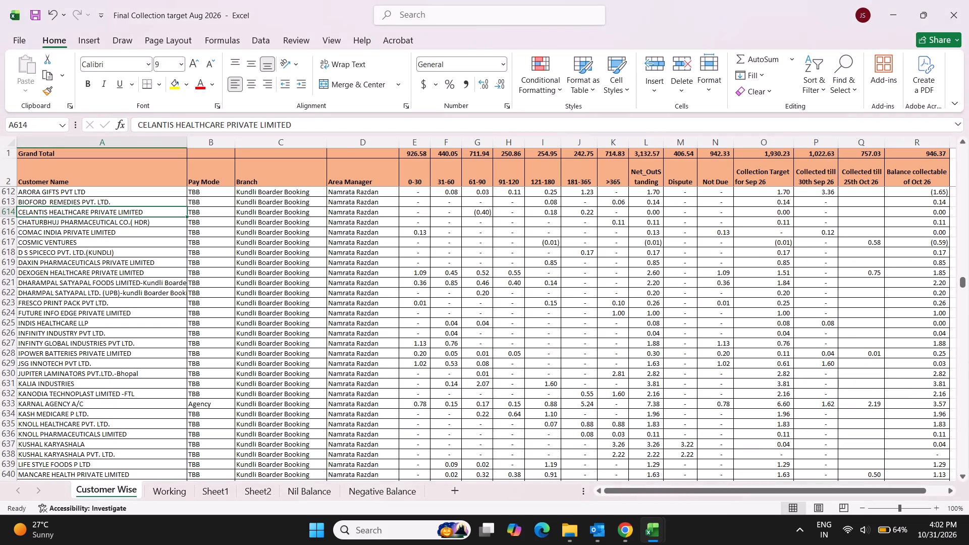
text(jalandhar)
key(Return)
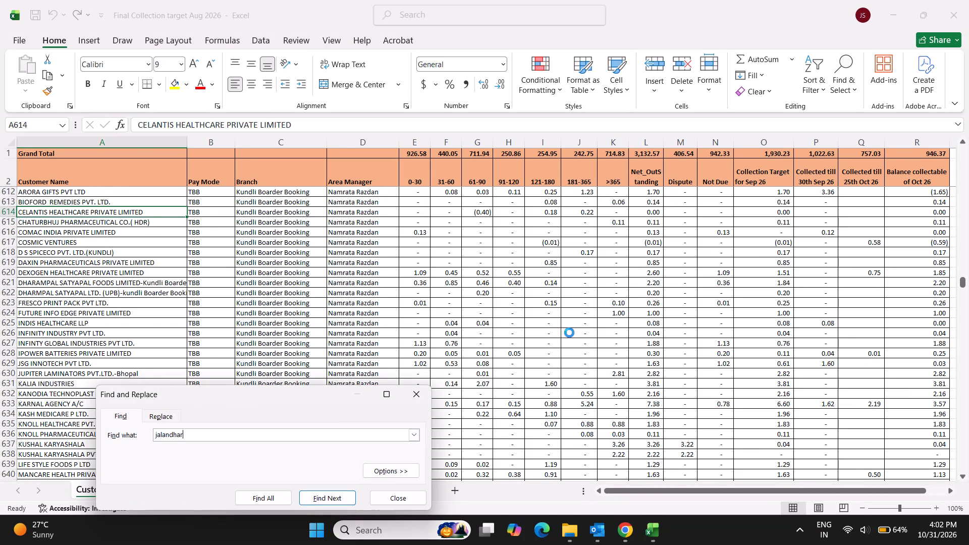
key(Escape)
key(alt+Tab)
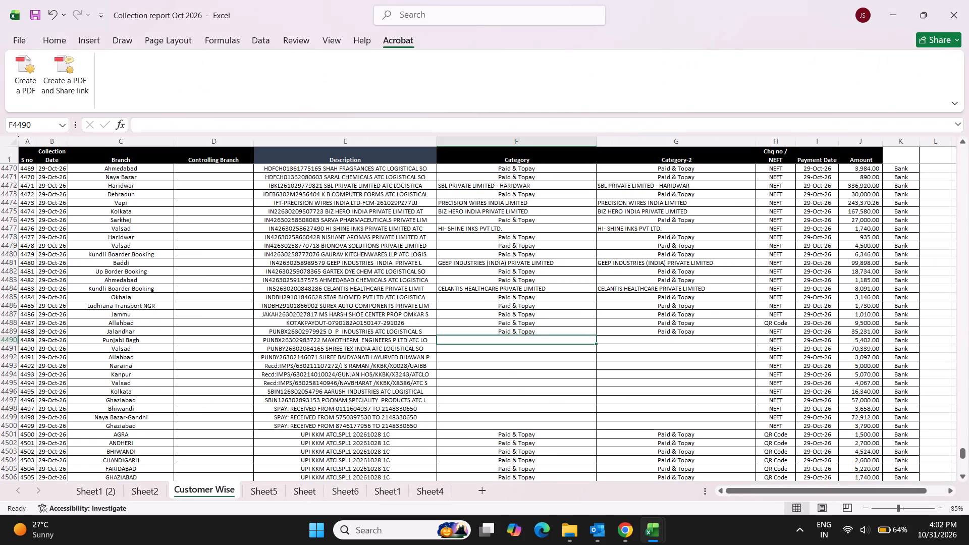
Search the target workbook for "maxotherm", the payer of report row 4490.
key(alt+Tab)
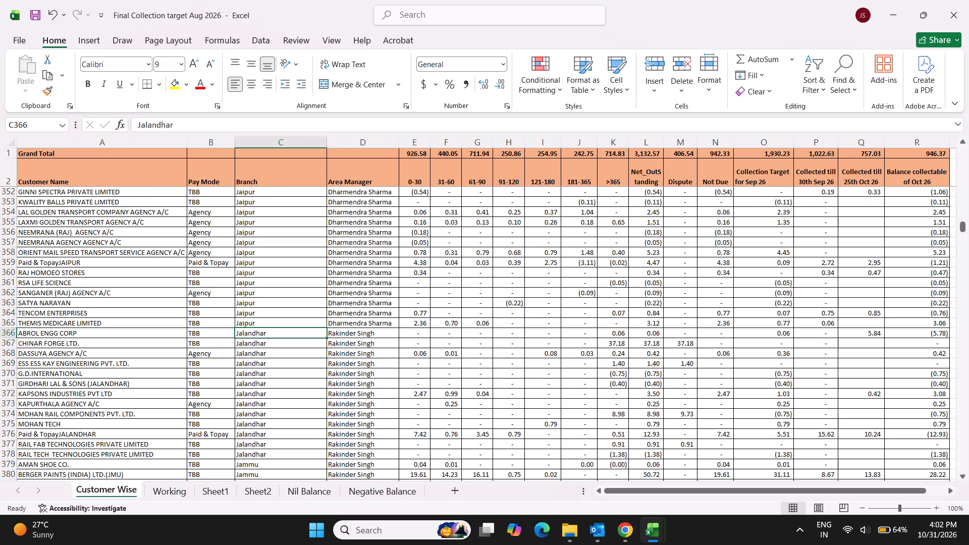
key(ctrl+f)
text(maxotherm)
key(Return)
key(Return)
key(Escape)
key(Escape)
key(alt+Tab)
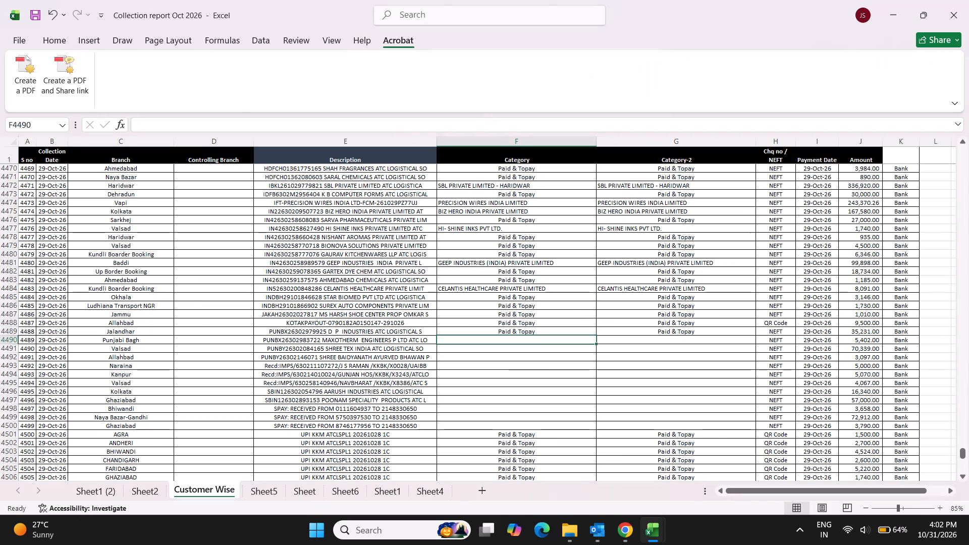
Fill Paid & Topay down into Category and Category-2 of row 4490, the Punjabi Bagh receipt.
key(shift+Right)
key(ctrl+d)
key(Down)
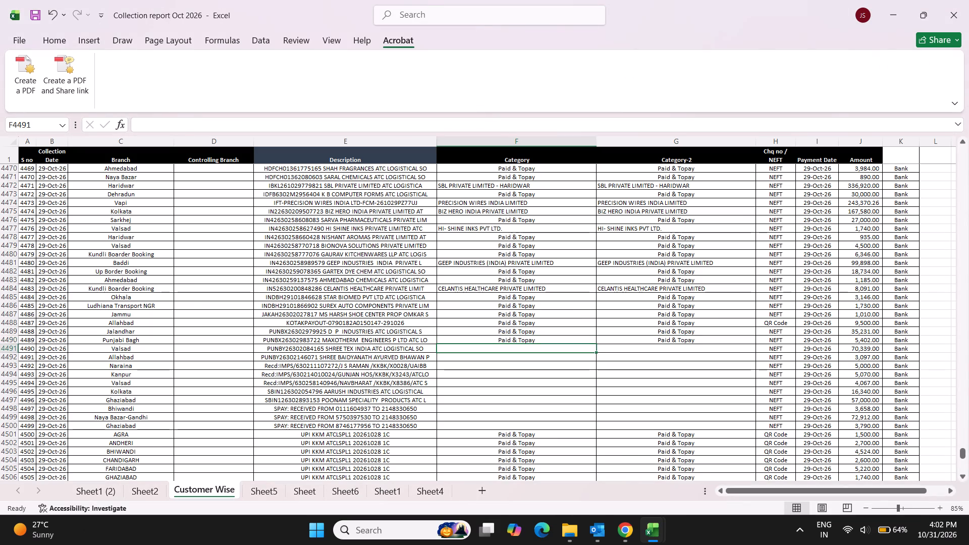
Search the target workbook for "shree tex", the payer in the description of report row 4491.
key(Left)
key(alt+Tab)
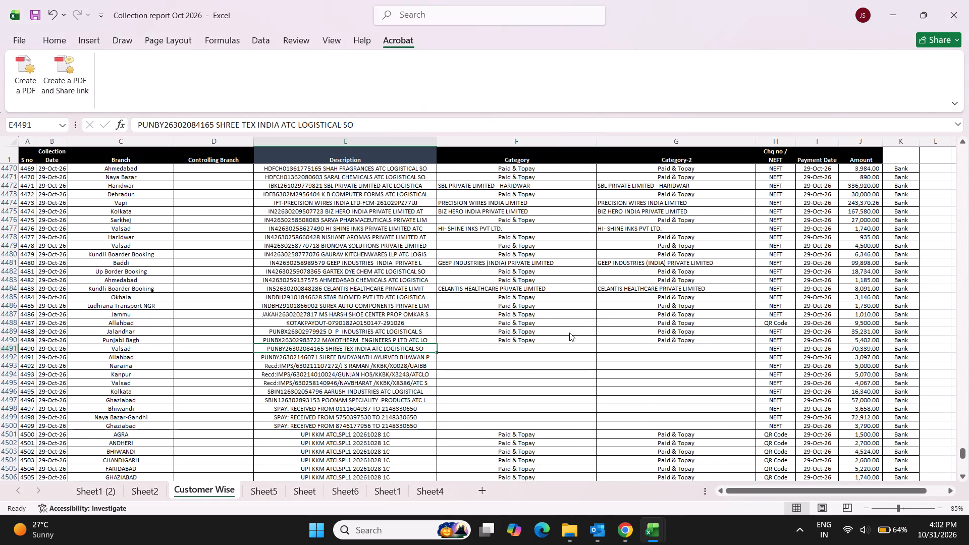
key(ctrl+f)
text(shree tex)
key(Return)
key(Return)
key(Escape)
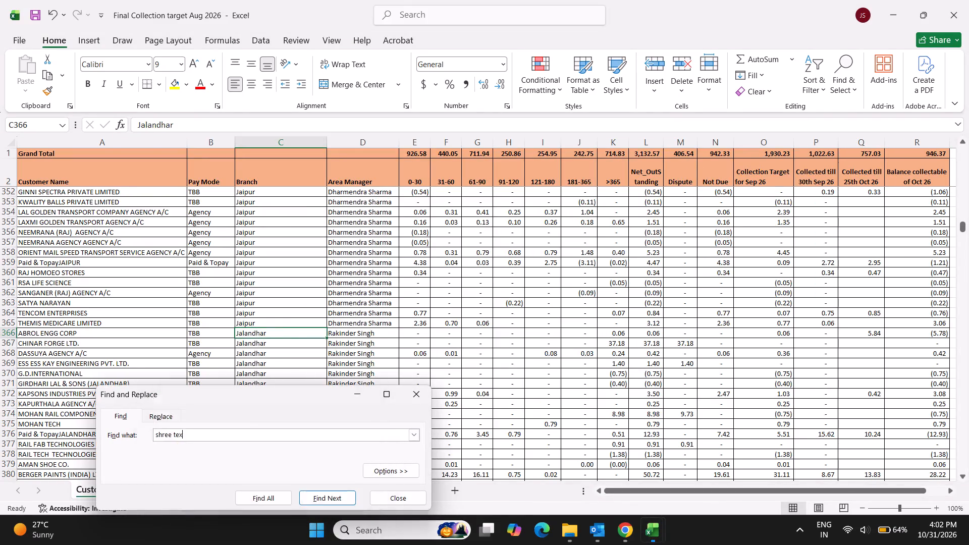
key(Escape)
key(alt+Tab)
Fill Paid & Topay down into Category and Category-2 of rows 4491 to 4493, the Valsad, Allahbad and Naraina receipts.
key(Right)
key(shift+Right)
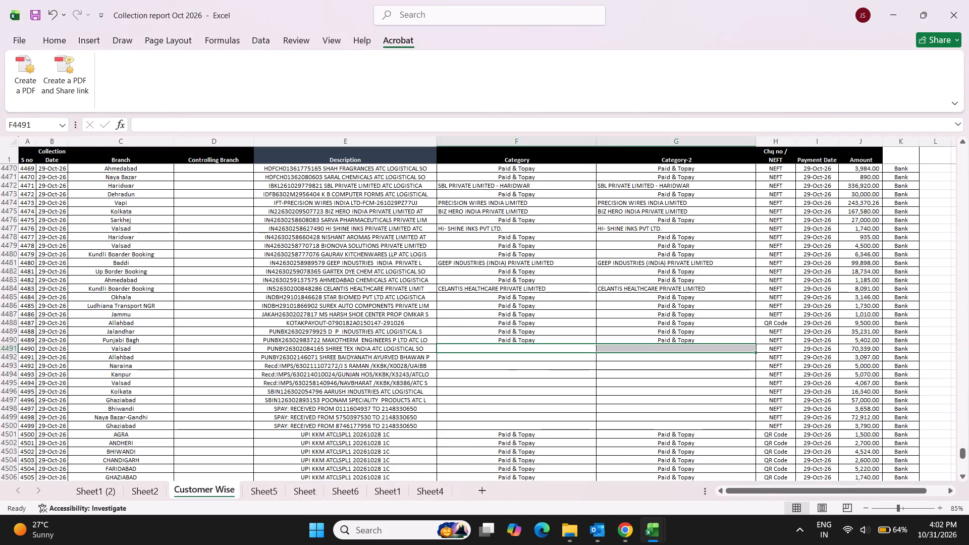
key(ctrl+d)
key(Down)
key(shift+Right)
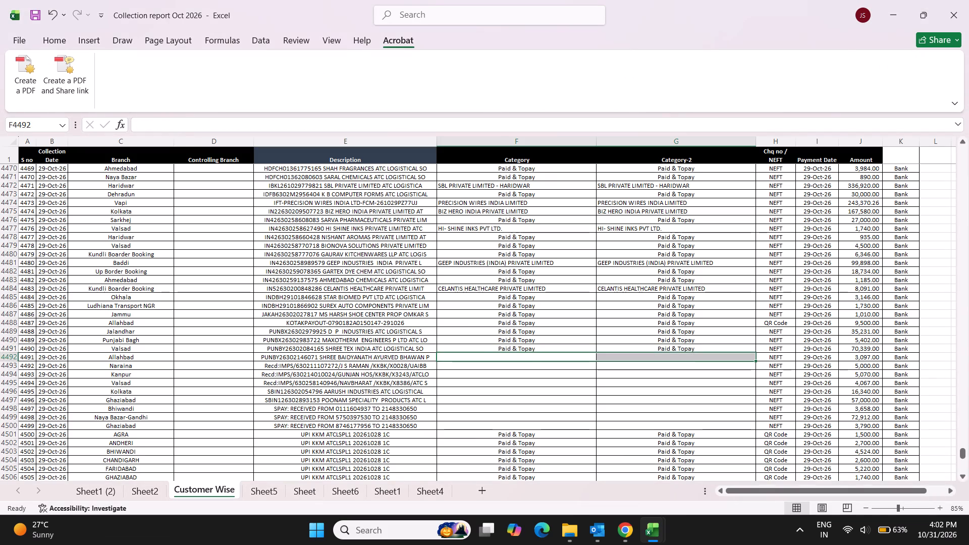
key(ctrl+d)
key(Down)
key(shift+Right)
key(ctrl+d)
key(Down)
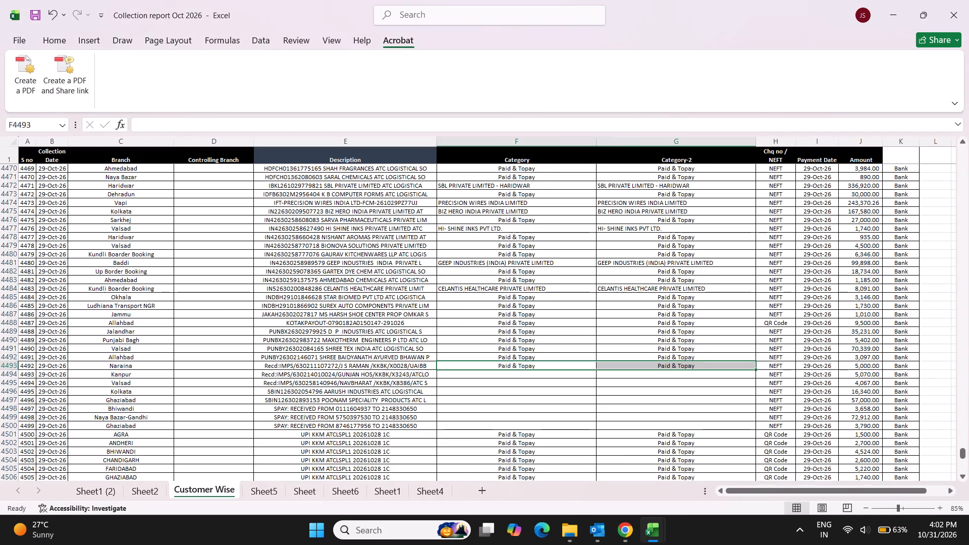
Fill Paid & Topay down into Category and Category-2 of rows 4494 to 4496, the Kanpur, Valsad and Kolkata receipts.
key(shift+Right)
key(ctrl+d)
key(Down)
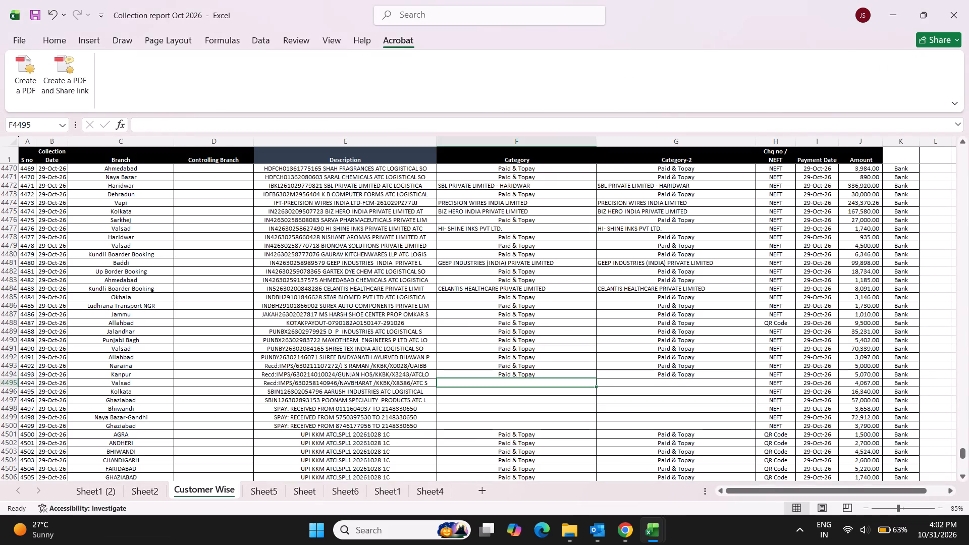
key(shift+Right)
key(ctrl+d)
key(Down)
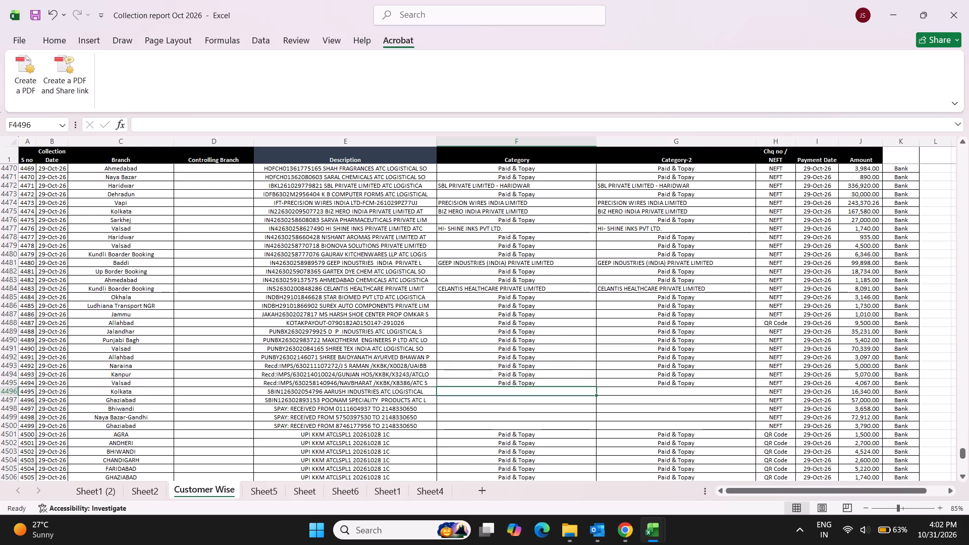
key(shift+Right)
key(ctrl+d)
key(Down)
Find "kolkata" in the target workbook and look through that branch's customers for the Aarush Industries payer of row 4496.
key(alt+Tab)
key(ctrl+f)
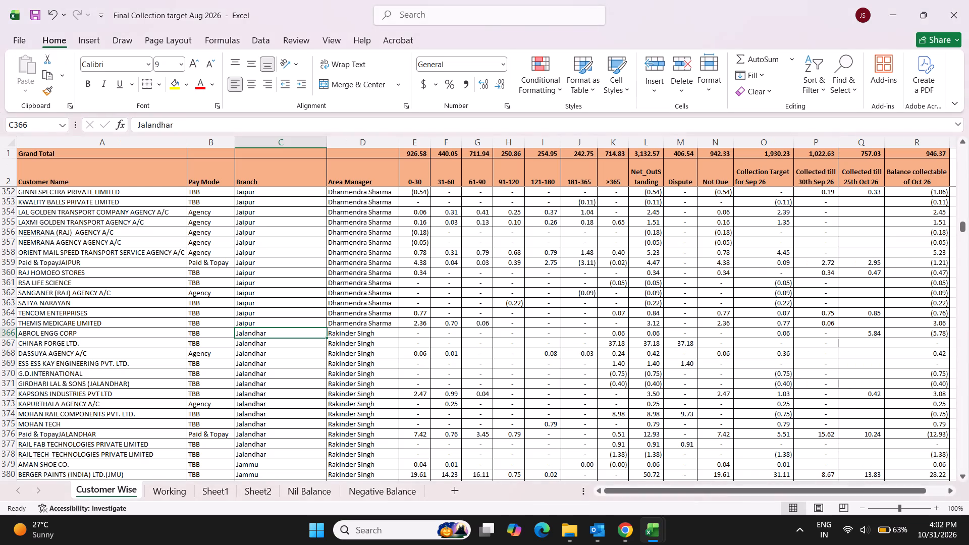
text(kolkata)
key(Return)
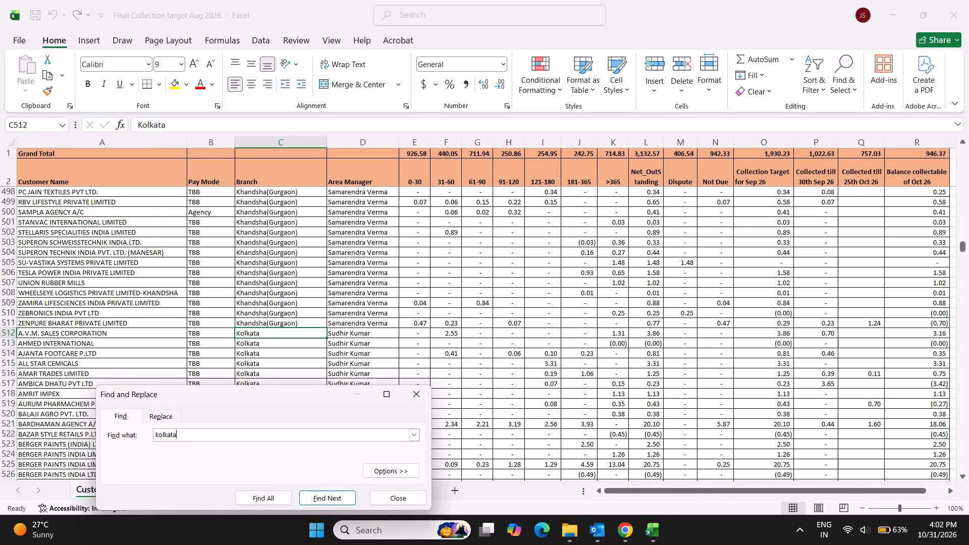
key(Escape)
scroll(569, 333, down, 1)
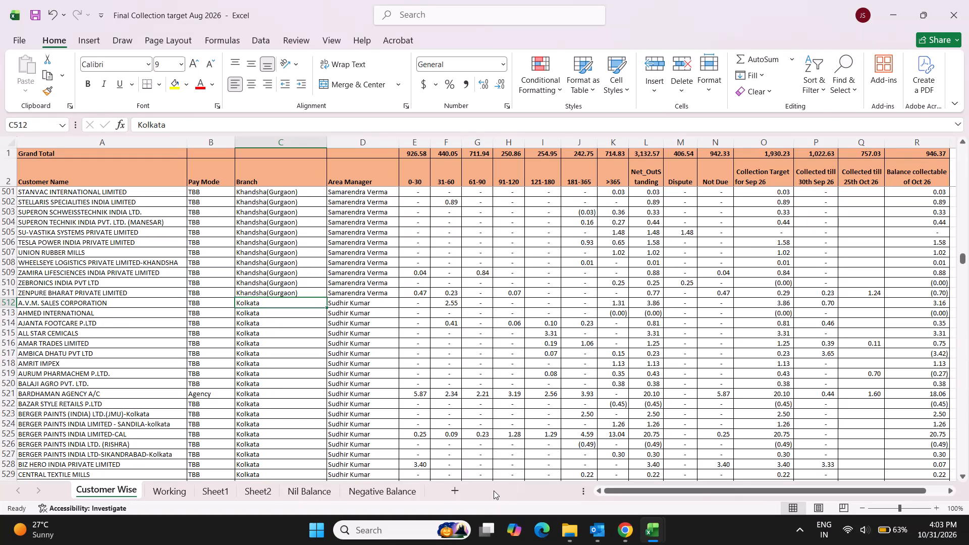
key(alt+Tab)
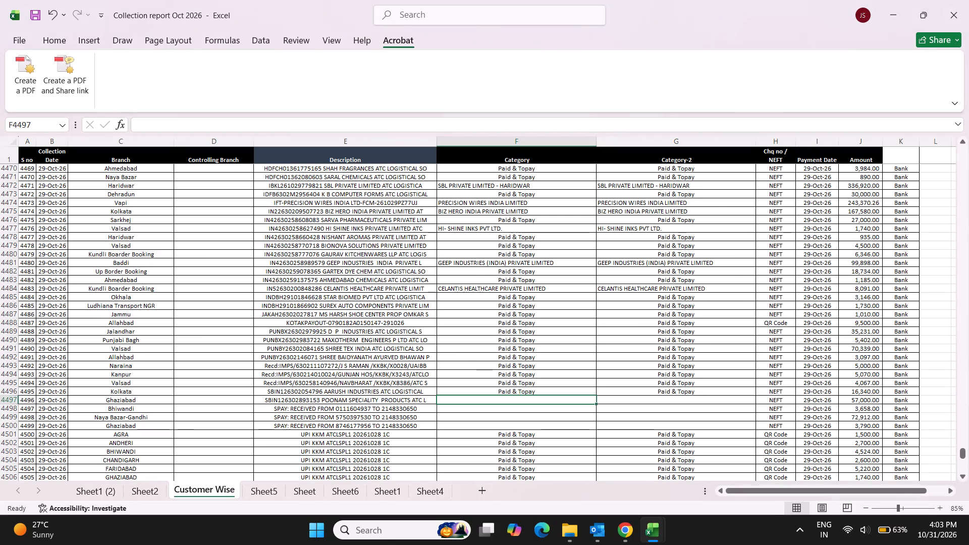
scroll(582, 399, down, 7)
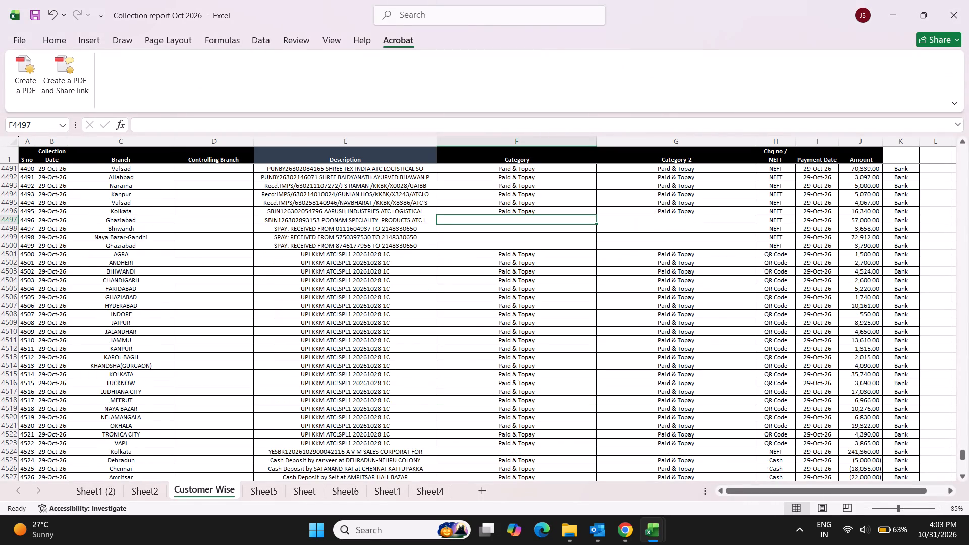
key(alt+Tab)
key(ctrl+f)
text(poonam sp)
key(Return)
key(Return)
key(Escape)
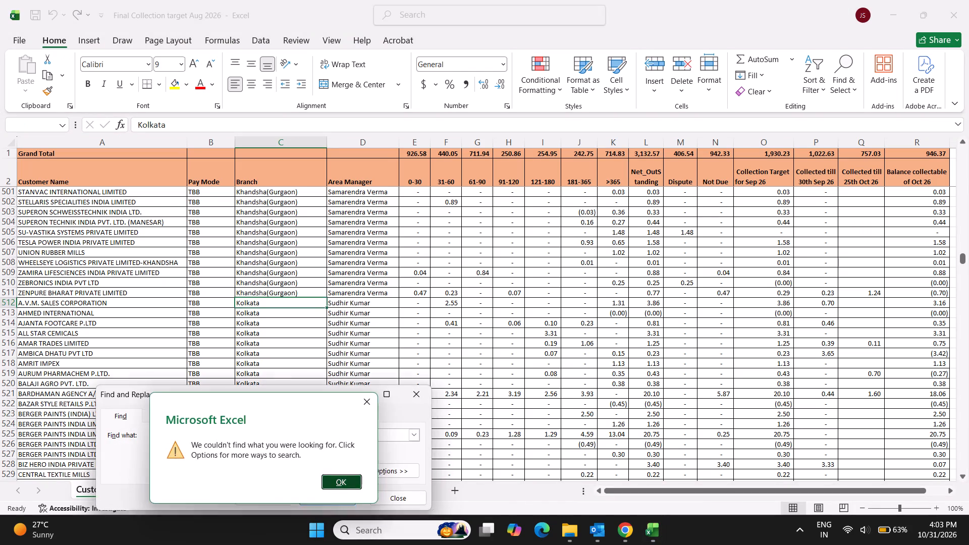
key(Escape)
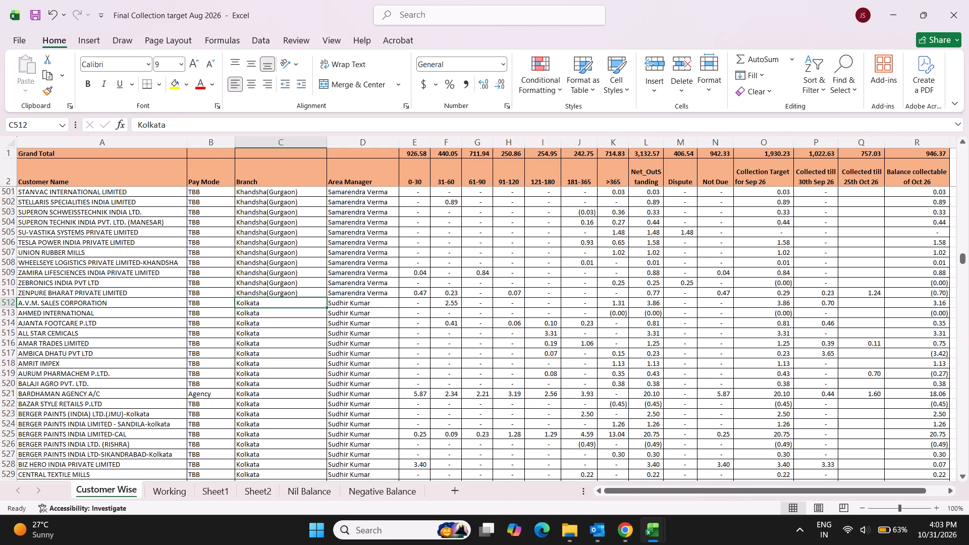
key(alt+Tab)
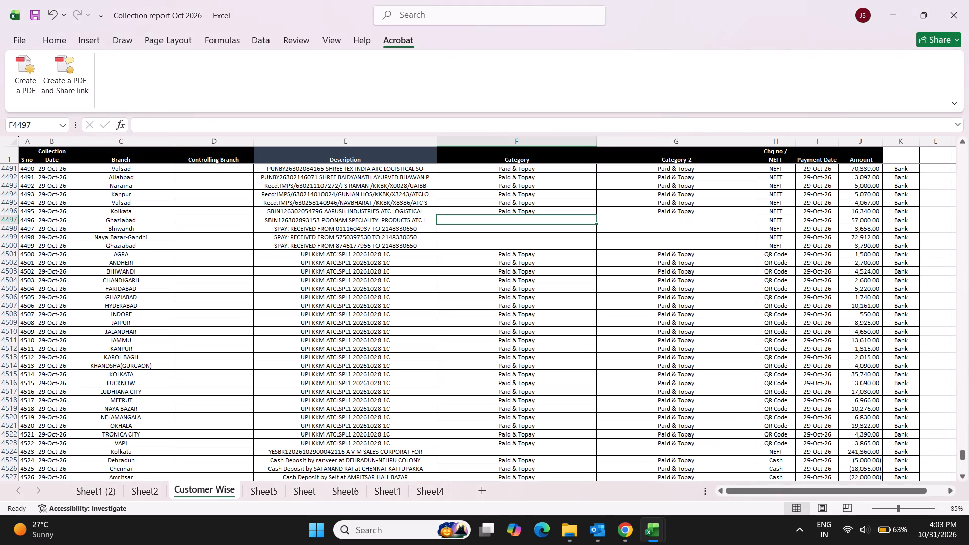
Fill Paid & Topay down into Category and Category-2 of rows 4497 and 4498, the Ghaziabad and Bhiwandi receipts.
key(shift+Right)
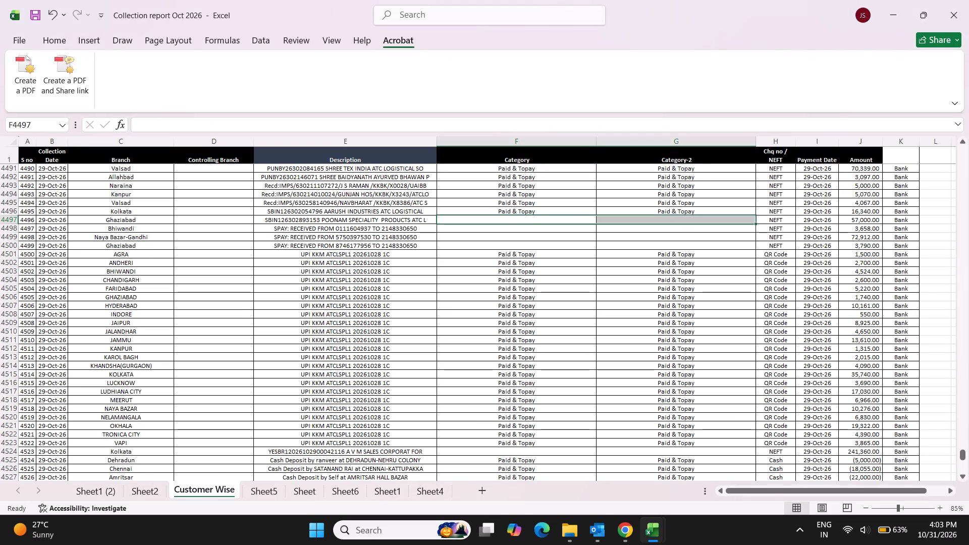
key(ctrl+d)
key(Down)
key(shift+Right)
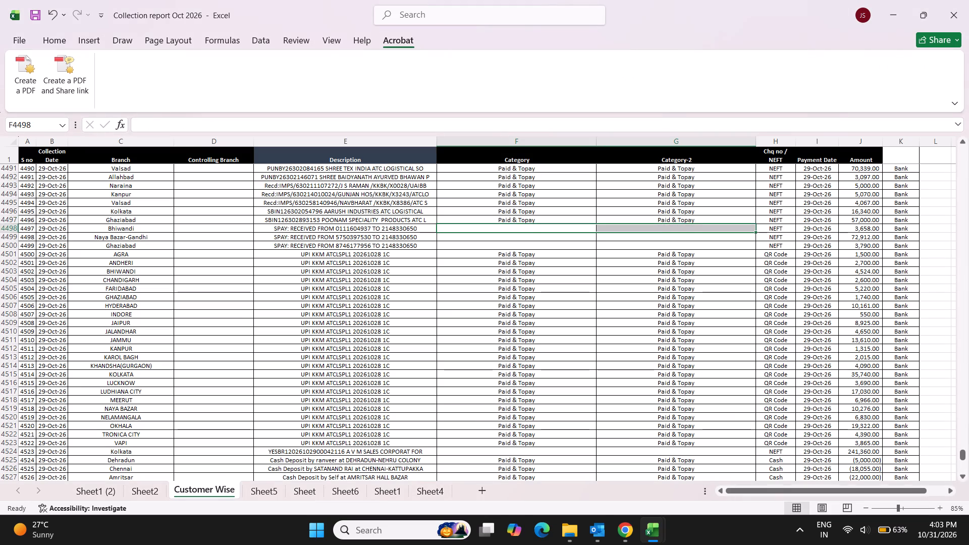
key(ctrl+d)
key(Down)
Find "gandhi na" in the target workbook and copy GANDHI NAGAR (DELHI) AGENCY A/C into Category and Category-2 of report row 4499, the Naya Bazar-Gandhi receipt.
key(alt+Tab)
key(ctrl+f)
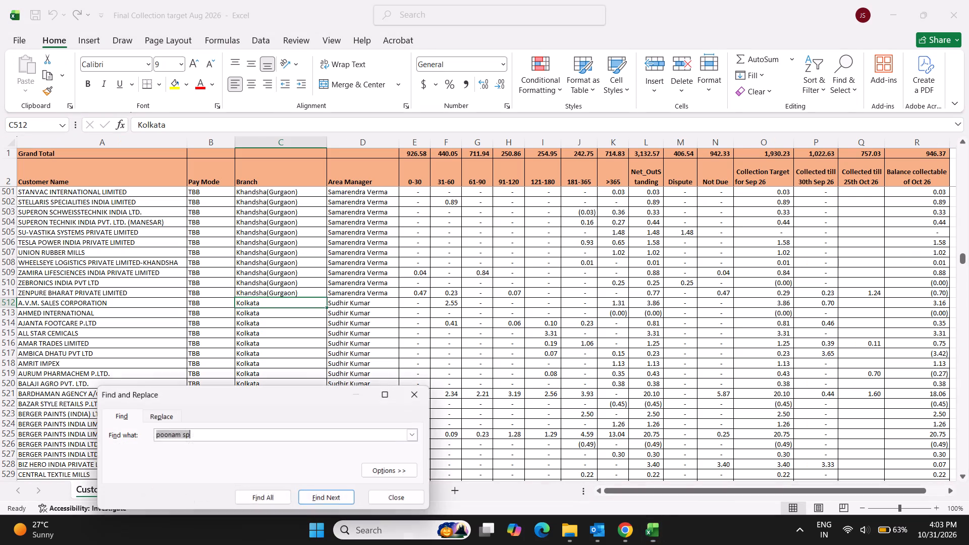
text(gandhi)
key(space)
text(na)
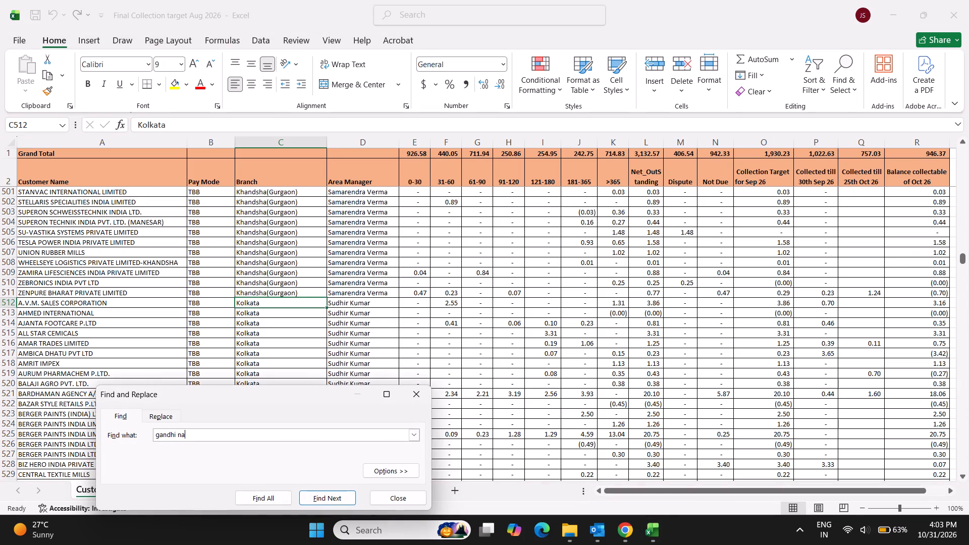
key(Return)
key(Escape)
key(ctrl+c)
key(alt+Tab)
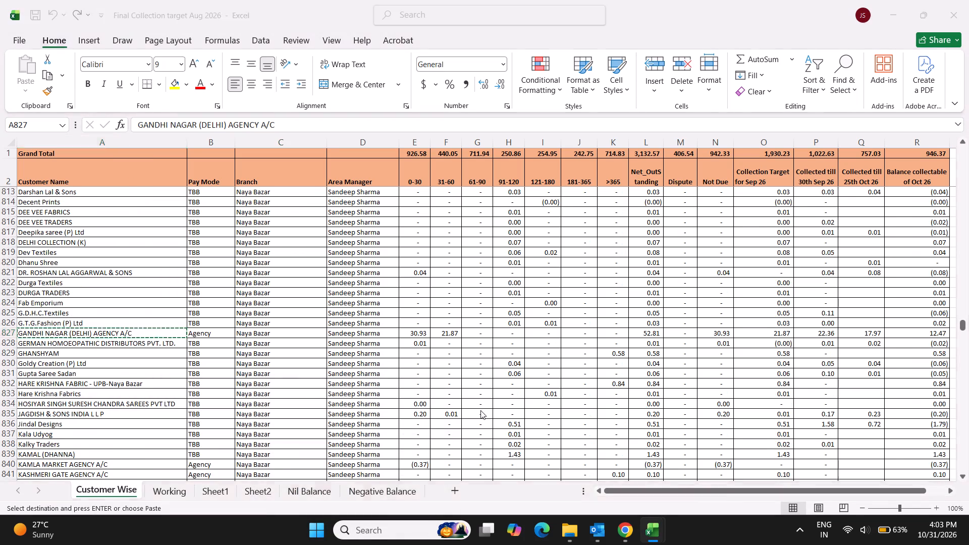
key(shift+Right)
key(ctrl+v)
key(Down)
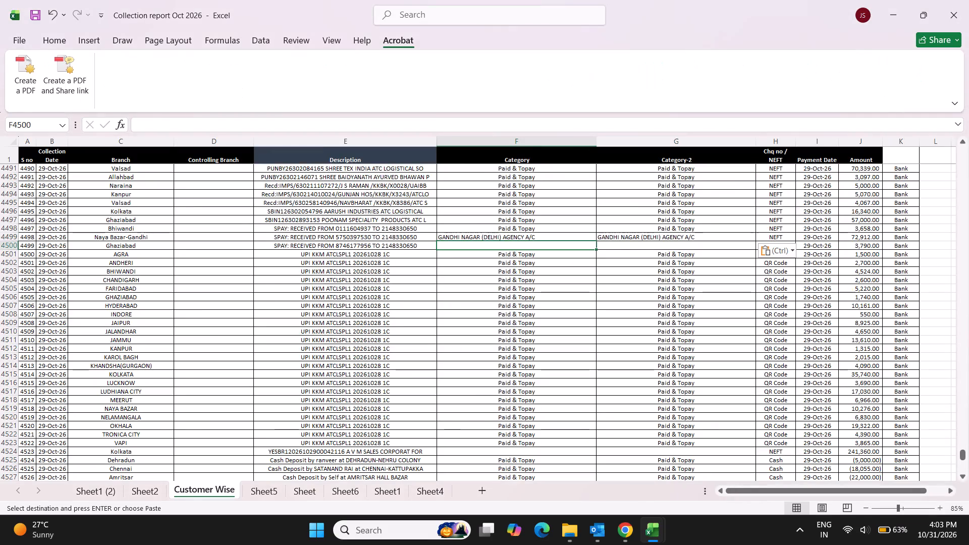
Copy Paid & Topay from row 4498 into Category and Category-2 of row 4500, the Ghaziabad receipt.
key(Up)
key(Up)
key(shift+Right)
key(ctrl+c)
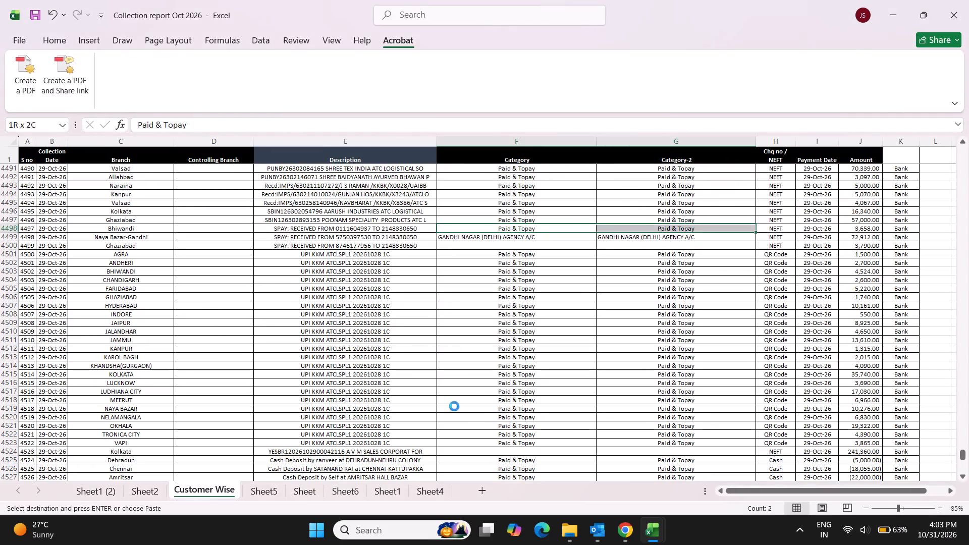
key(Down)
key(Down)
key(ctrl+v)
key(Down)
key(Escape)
Find "kolkata" in the target workbook and copy A.V.M. SALES CORPORATION into Category and Category-2 of report row 4524, the Kolkata receipt.
scroll(480, 378, down, 8)
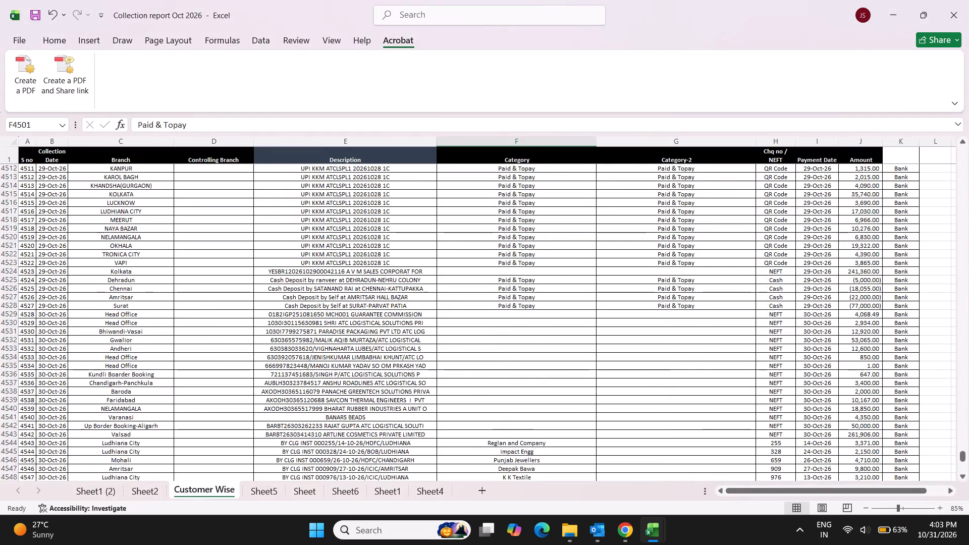
click(380, 244)
key(alt+Tab)
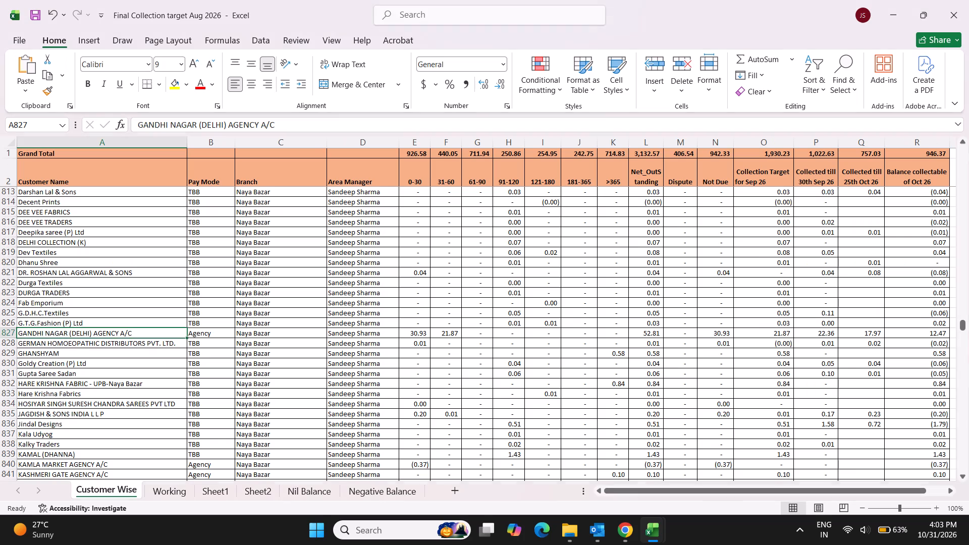
key(ctrl+f)
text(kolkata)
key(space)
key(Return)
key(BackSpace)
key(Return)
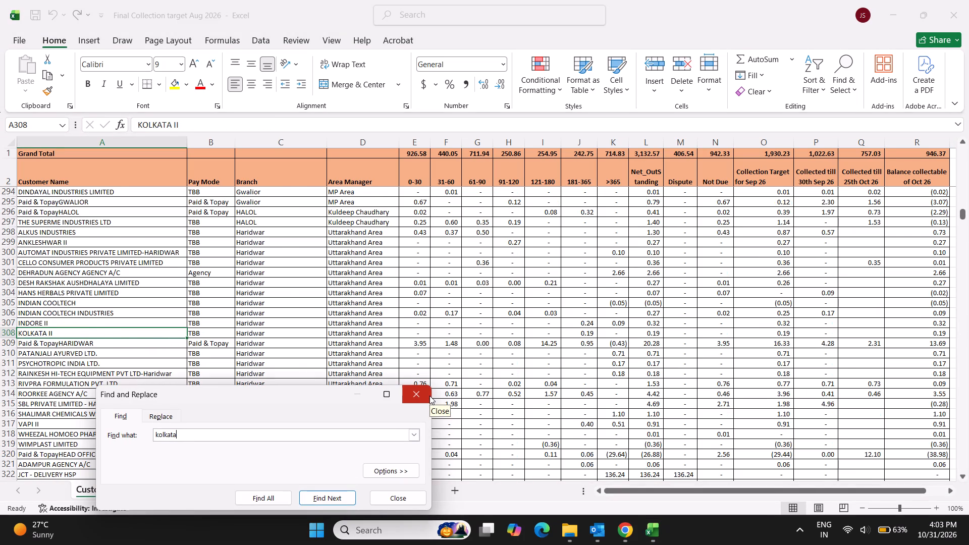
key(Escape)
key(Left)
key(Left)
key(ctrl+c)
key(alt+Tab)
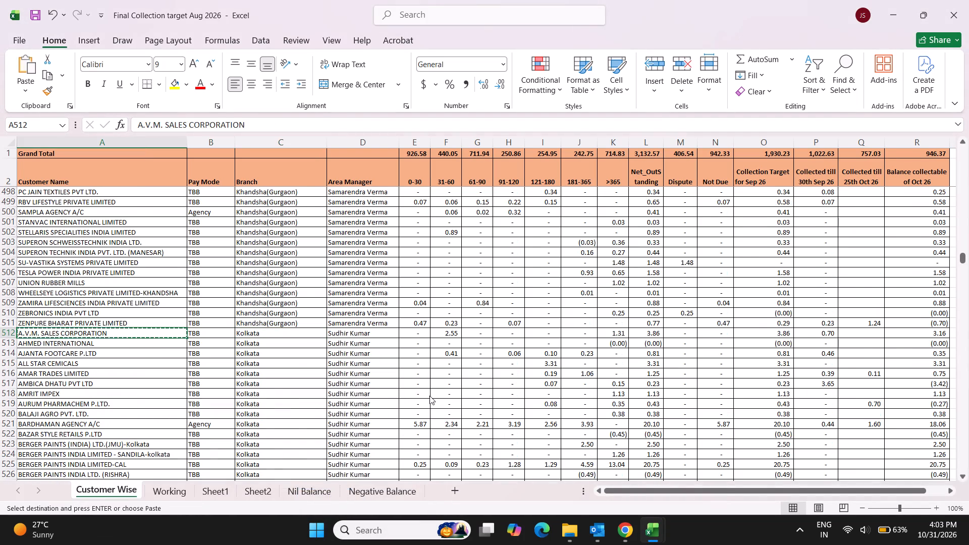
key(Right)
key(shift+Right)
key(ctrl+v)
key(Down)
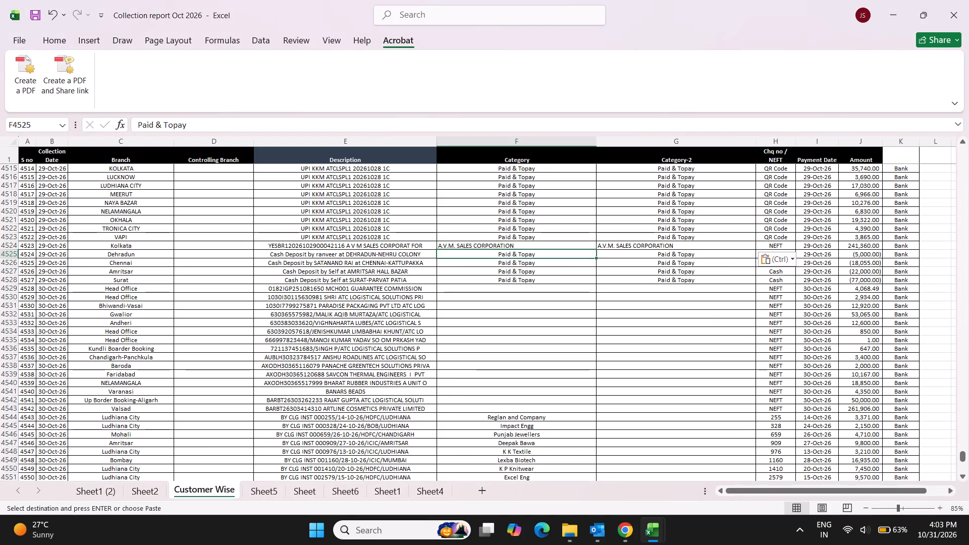
Fill Paid & Topay down into Category and Category-2 of rows 4529 and 4530, the first two 30-Oct-26 Head Office receipts.
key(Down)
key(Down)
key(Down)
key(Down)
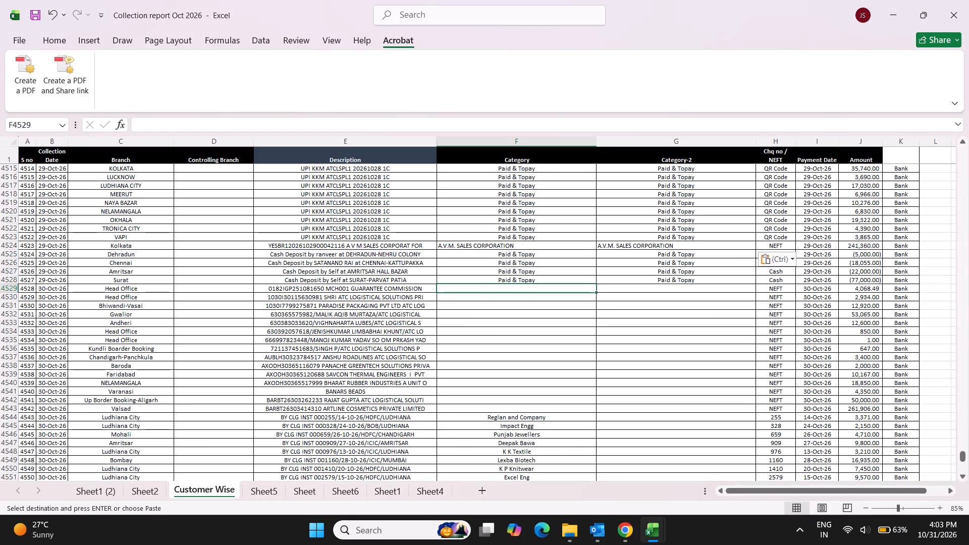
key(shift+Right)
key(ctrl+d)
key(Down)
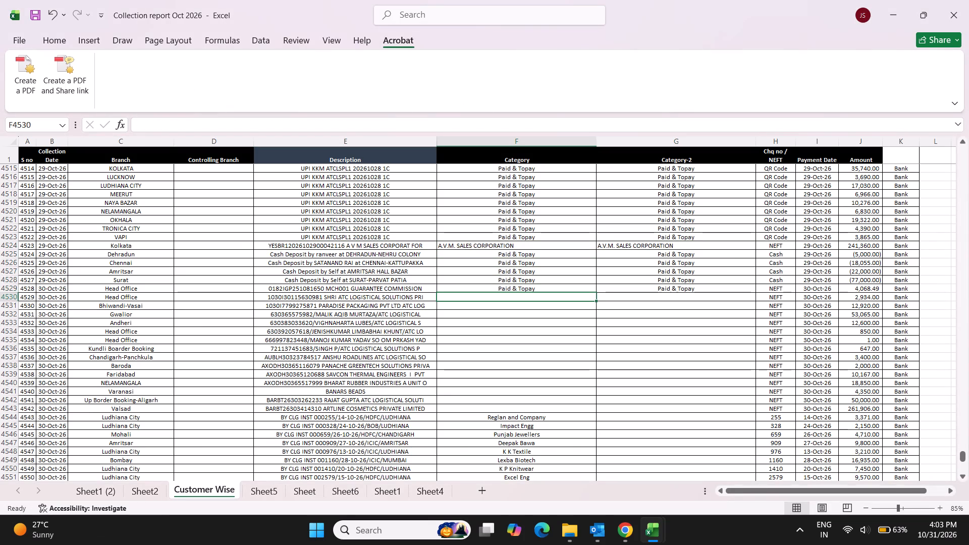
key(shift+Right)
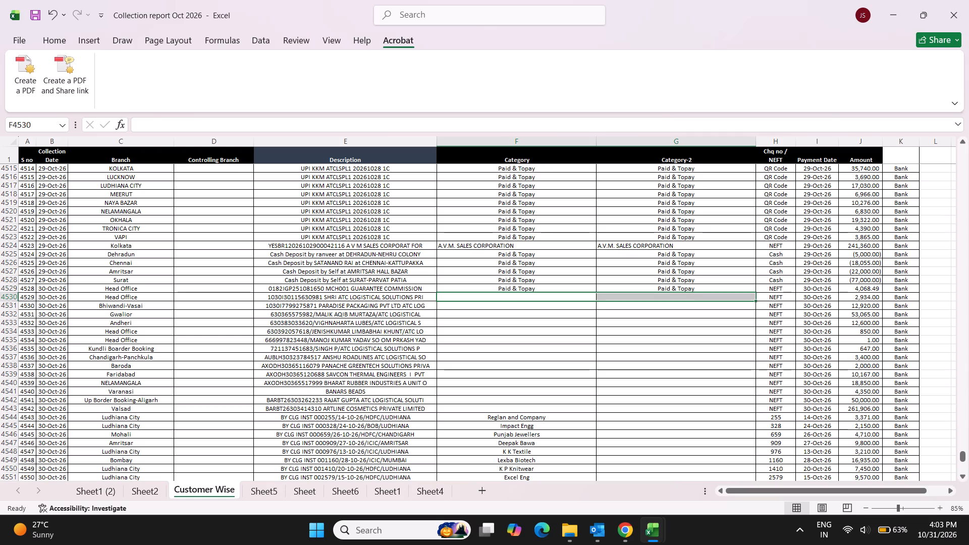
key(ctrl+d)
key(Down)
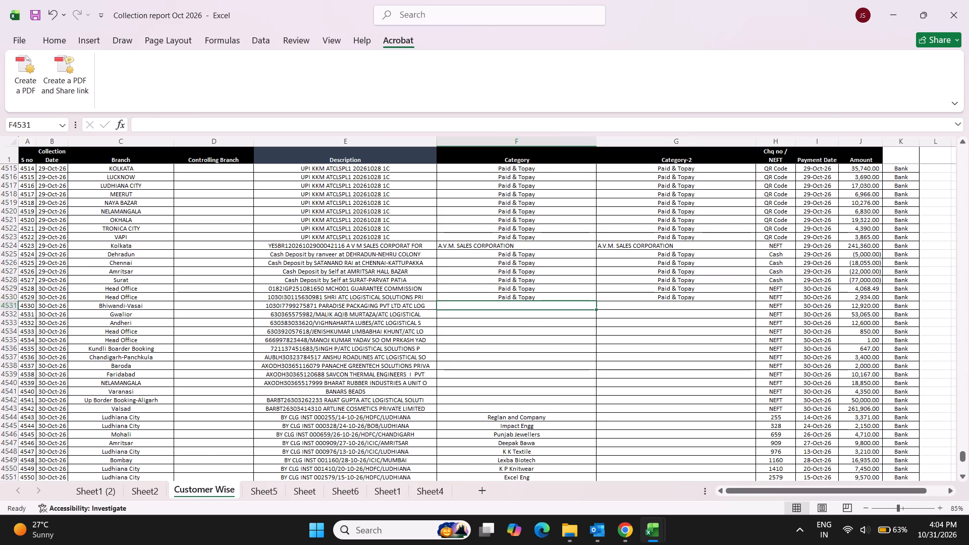
Find "vasai" in the target workbook and copy VASAI AGENCY A/C into Category and Category-2 of report row 4531, the Bhiwandi-Vasai receipt.
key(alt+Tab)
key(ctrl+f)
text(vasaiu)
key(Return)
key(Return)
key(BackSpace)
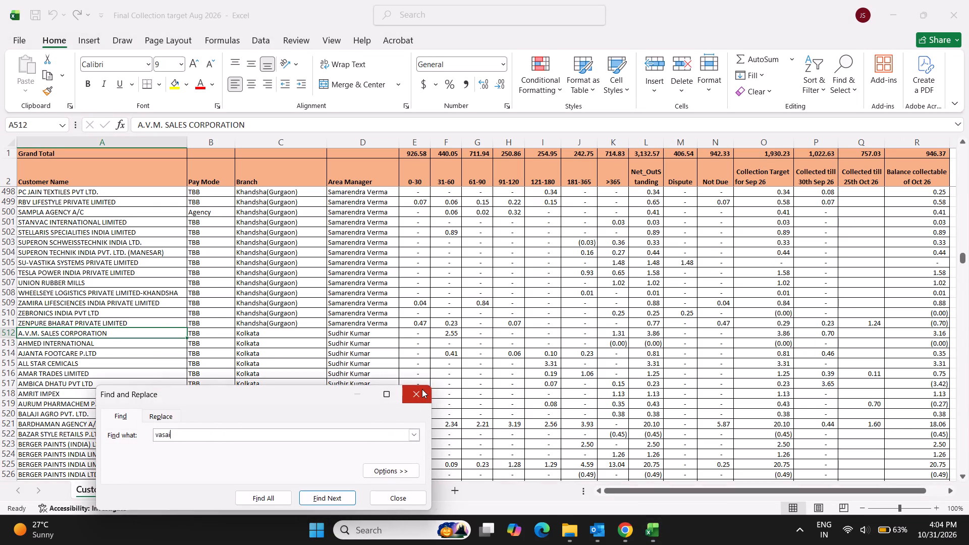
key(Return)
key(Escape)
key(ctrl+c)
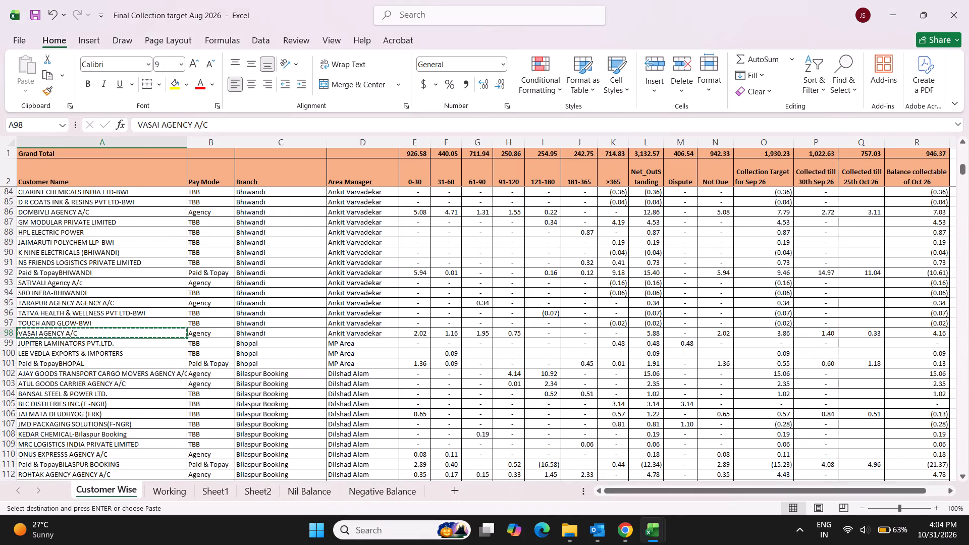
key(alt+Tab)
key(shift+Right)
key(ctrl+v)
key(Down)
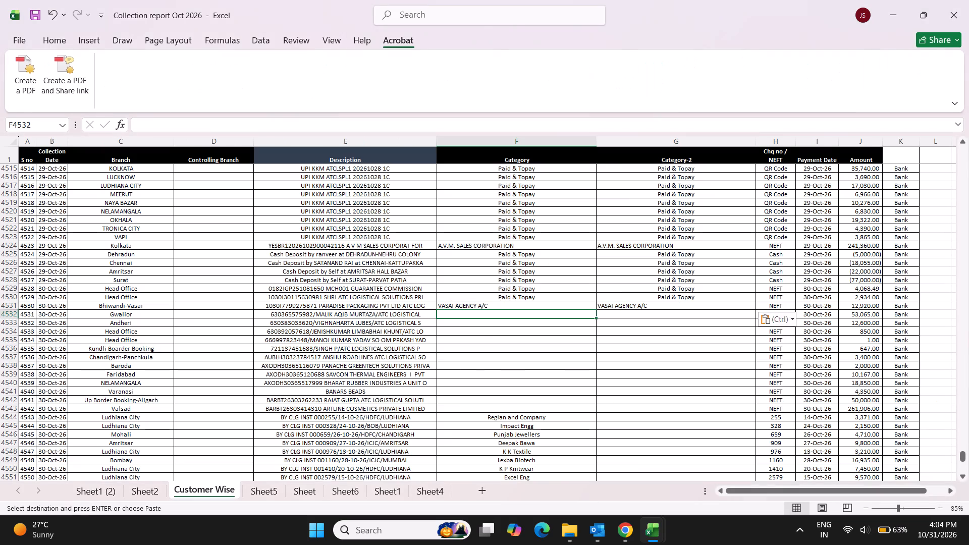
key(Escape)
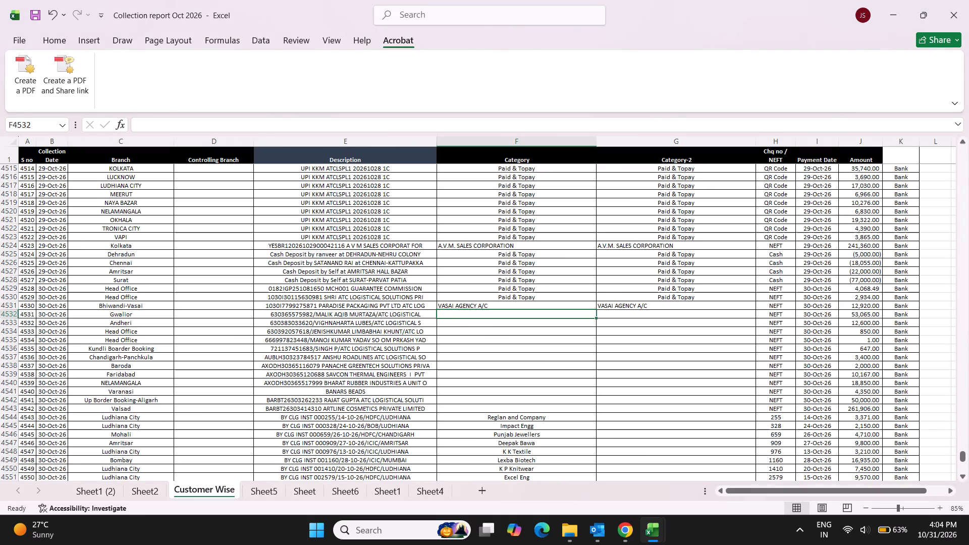
Enter Paid & Topay, copied from row 4530, in Category and Category-2 of rows 4532 and 4533, the Gwalior and Andheri receipts.
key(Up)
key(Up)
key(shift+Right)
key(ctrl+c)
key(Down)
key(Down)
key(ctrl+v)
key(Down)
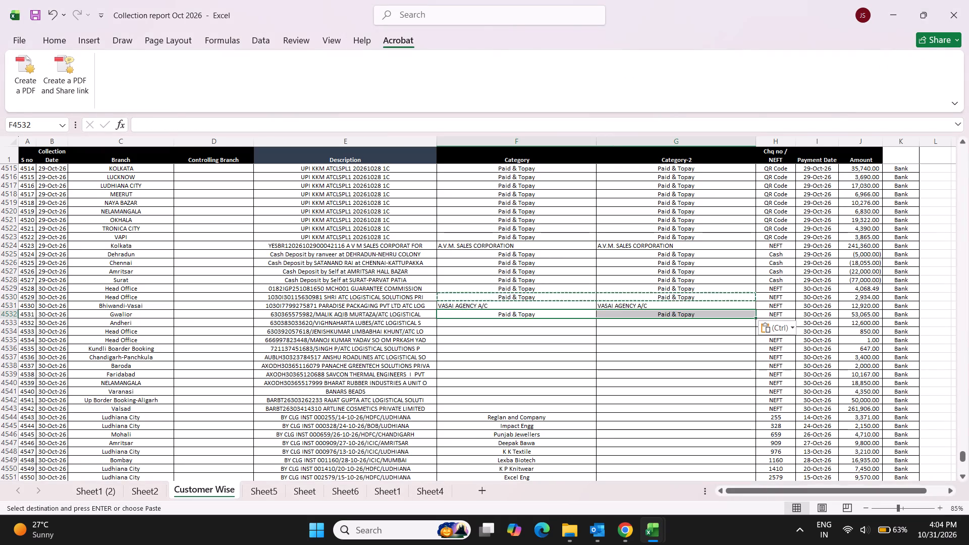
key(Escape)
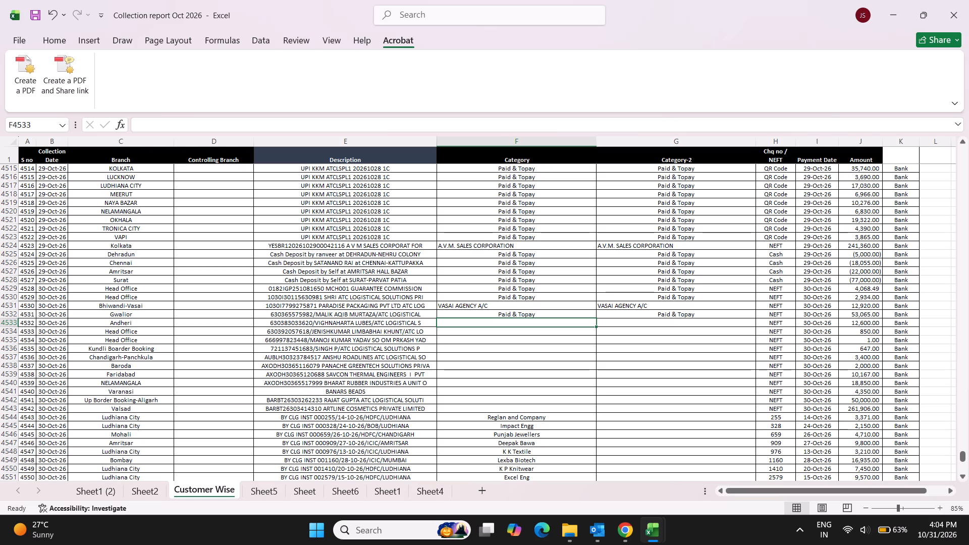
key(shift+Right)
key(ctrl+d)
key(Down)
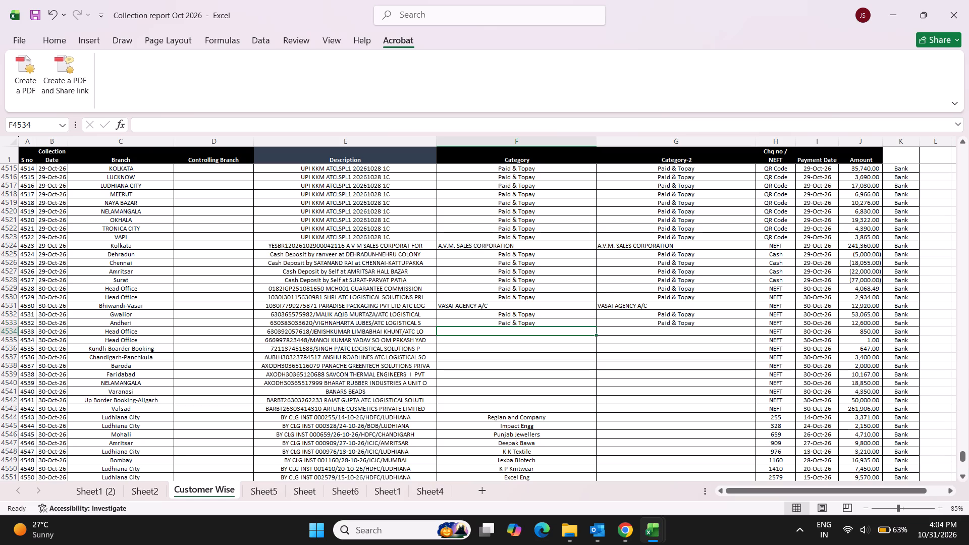
Fill Paid & Topay down into Category and Category-2 of rows 4534 to 4536, the two Head Office and Kundli Boarder Booking receipts.
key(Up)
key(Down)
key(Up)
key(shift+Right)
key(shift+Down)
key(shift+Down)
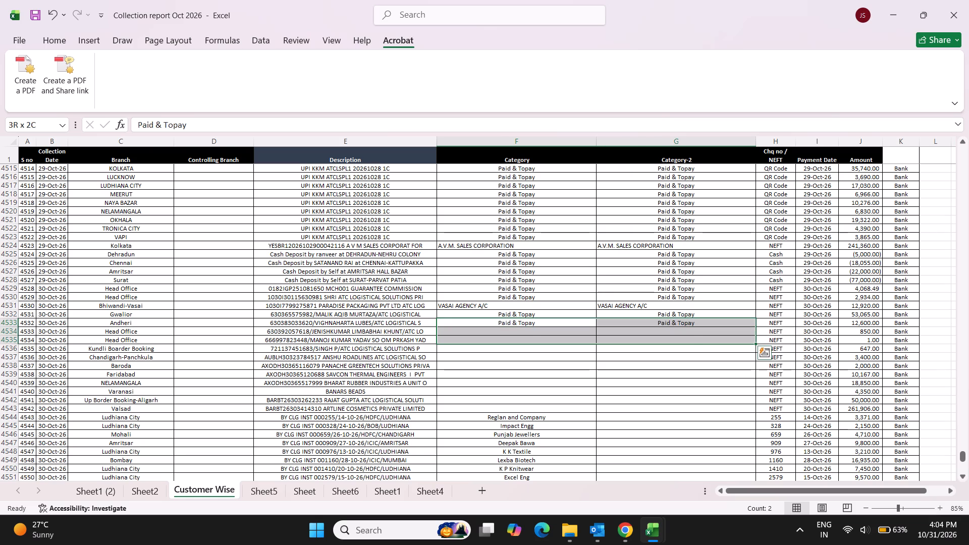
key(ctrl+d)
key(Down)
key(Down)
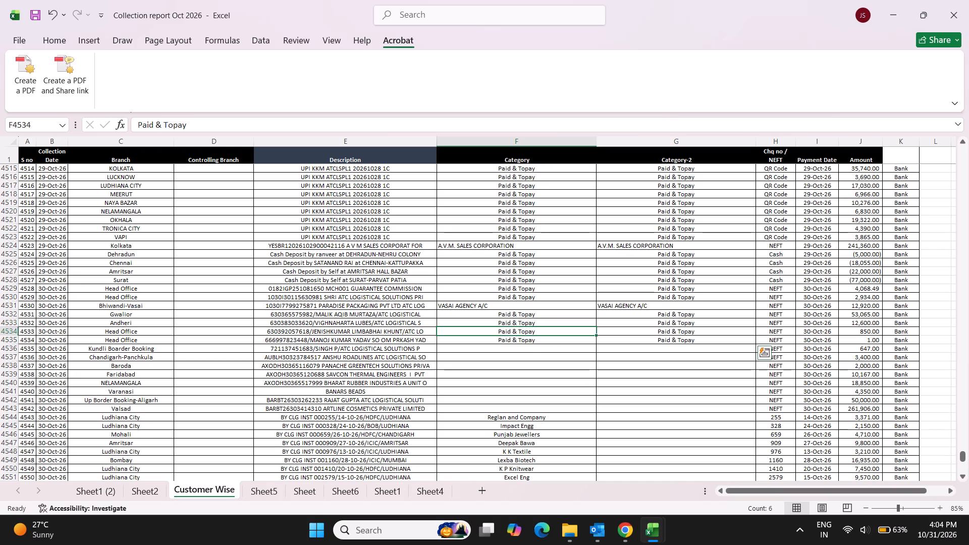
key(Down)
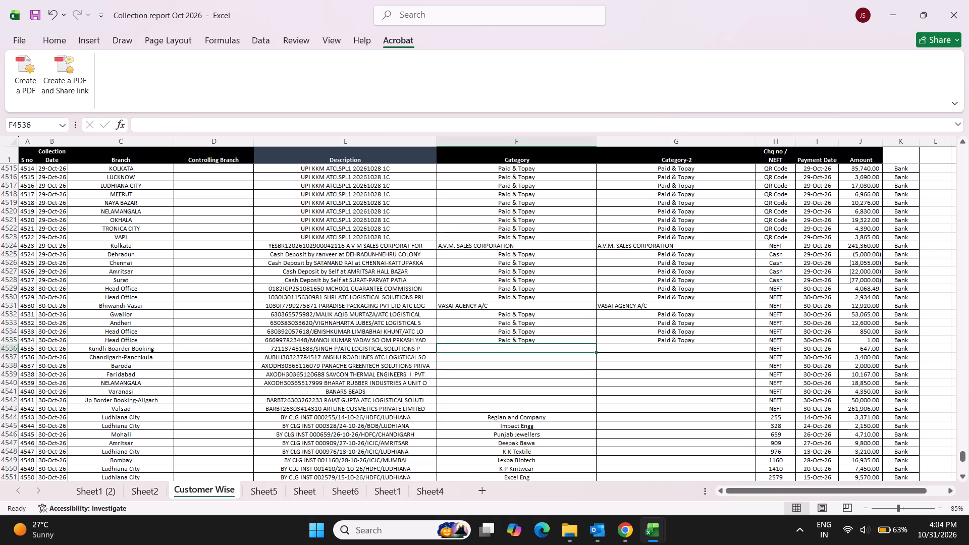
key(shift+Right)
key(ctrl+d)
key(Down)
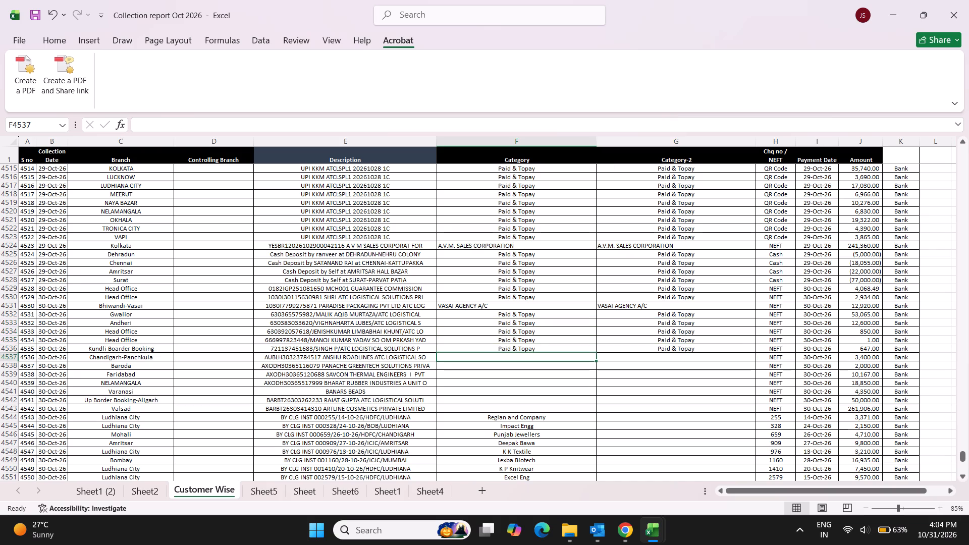
Find "panchkula" in the target workbook and copy PANCHKULA AGENCY A/C into Category and Category-2 of report row 4537, the Chandigarh-Panchkula receipt.
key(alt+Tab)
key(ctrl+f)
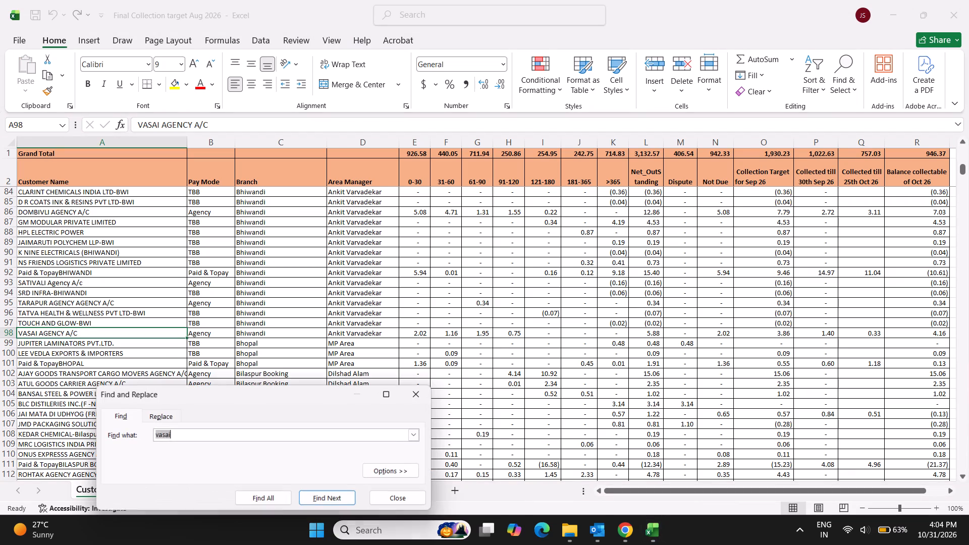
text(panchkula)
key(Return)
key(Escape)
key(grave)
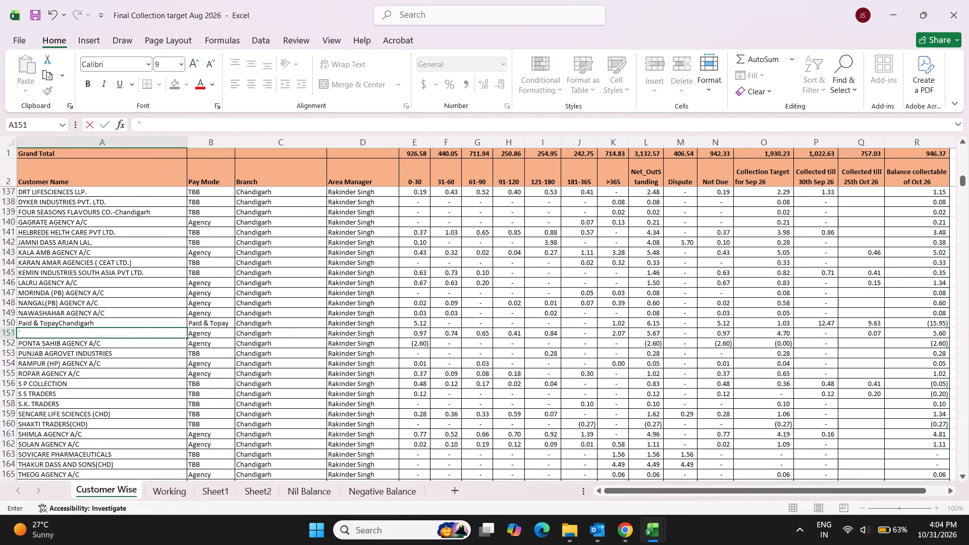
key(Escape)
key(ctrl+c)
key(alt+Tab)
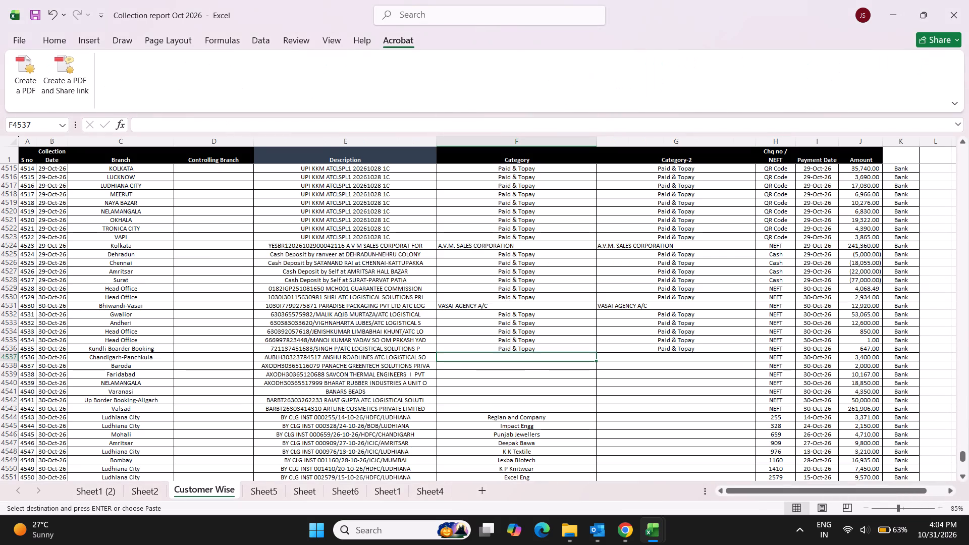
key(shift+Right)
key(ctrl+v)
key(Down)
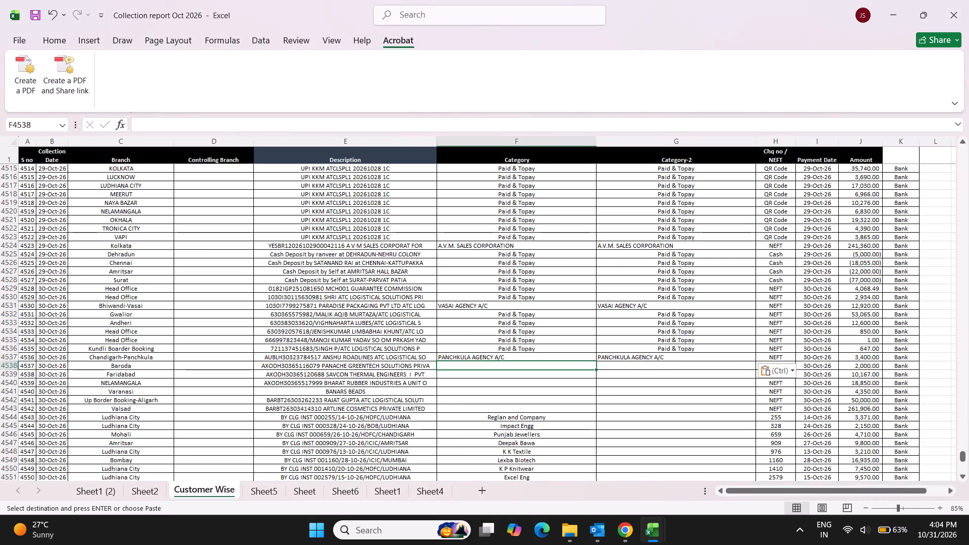
Enter Paid & Topay, copied from row 4536, in Category and Category-2 of rows 4538 and 4539, the Baroda and Faridabad receipts.
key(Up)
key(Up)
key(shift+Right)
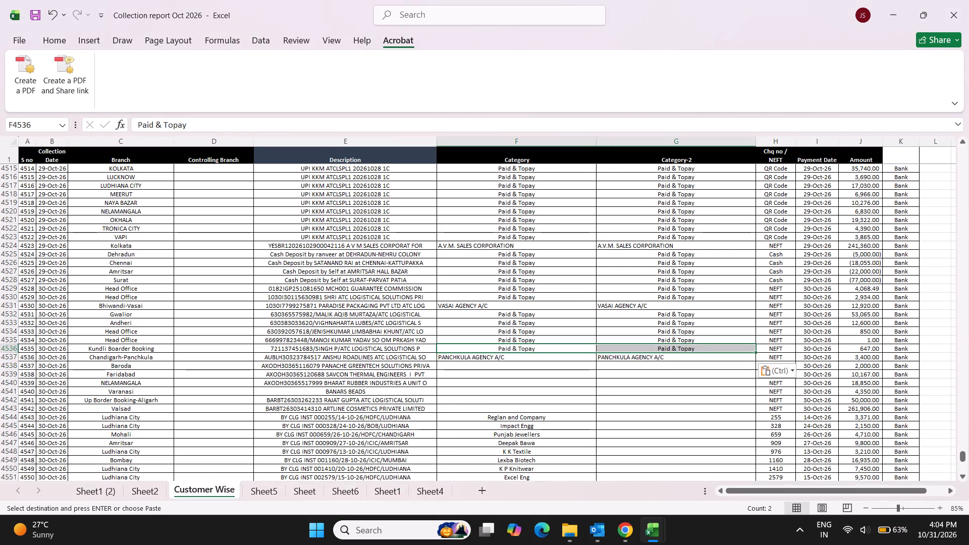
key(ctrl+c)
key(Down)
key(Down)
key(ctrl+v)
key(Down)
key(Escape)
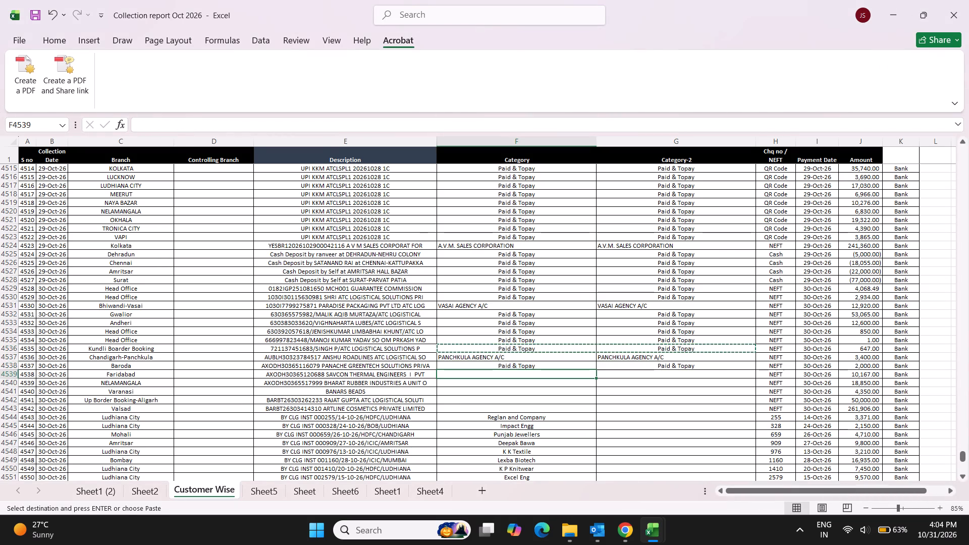
scroll(414, 358, down, 6)
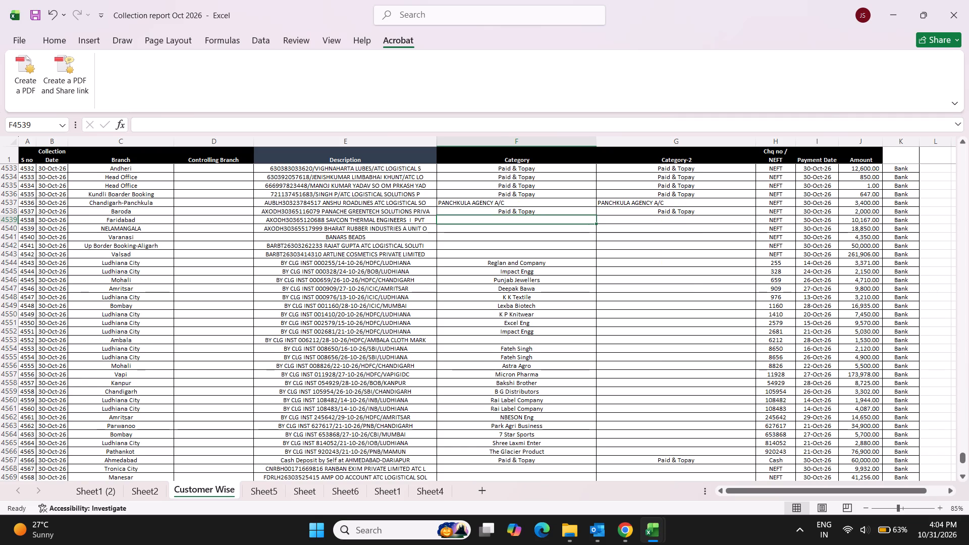
key(shift+Right)
key(ctrl+d)
key(Down)
key(Up)
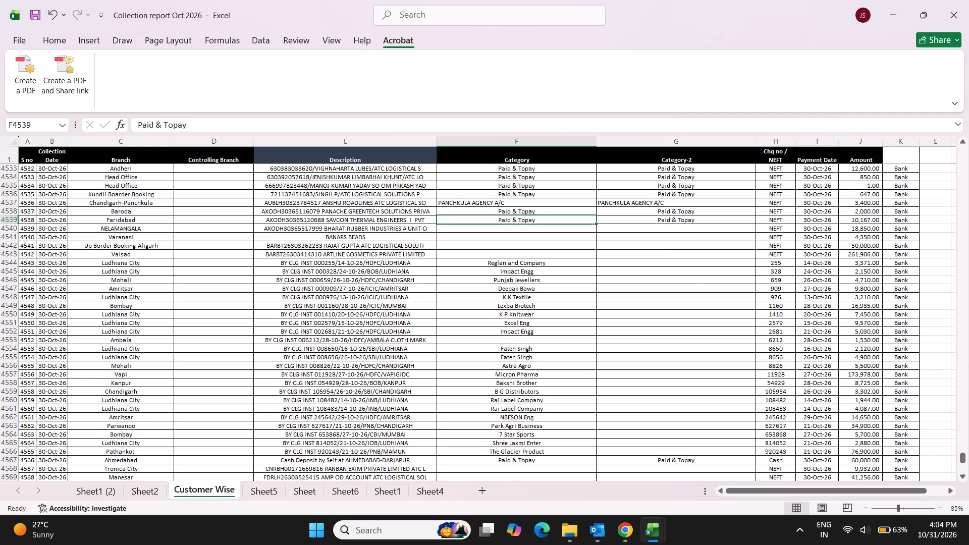
Search the target workbook for "savcon", the payer on the Faridabad receipt, and return to the collection report.
key(alt+Tab)
key(ctrl+f)
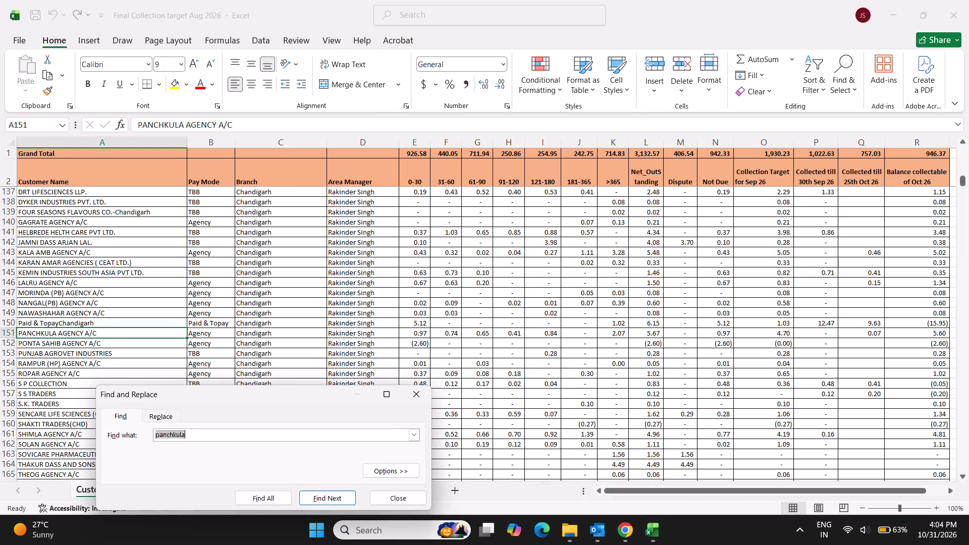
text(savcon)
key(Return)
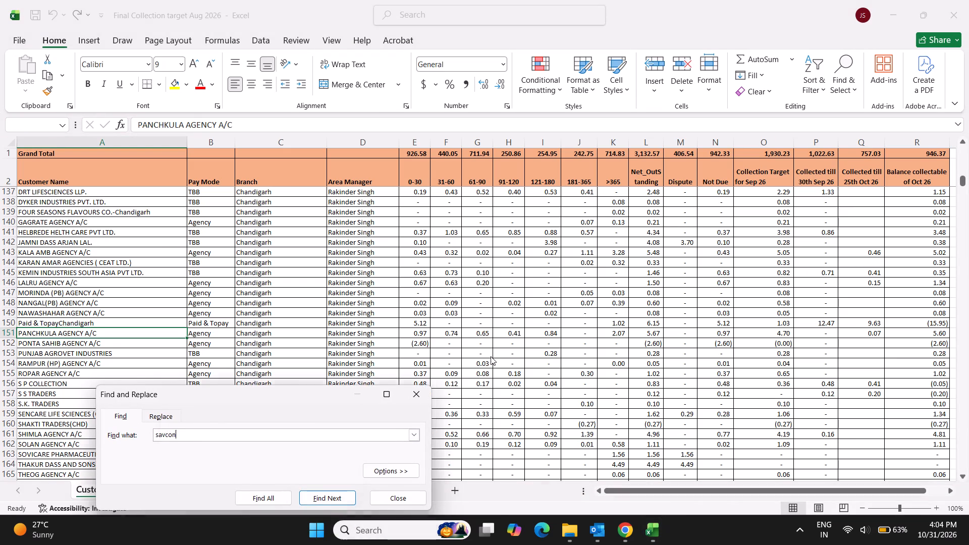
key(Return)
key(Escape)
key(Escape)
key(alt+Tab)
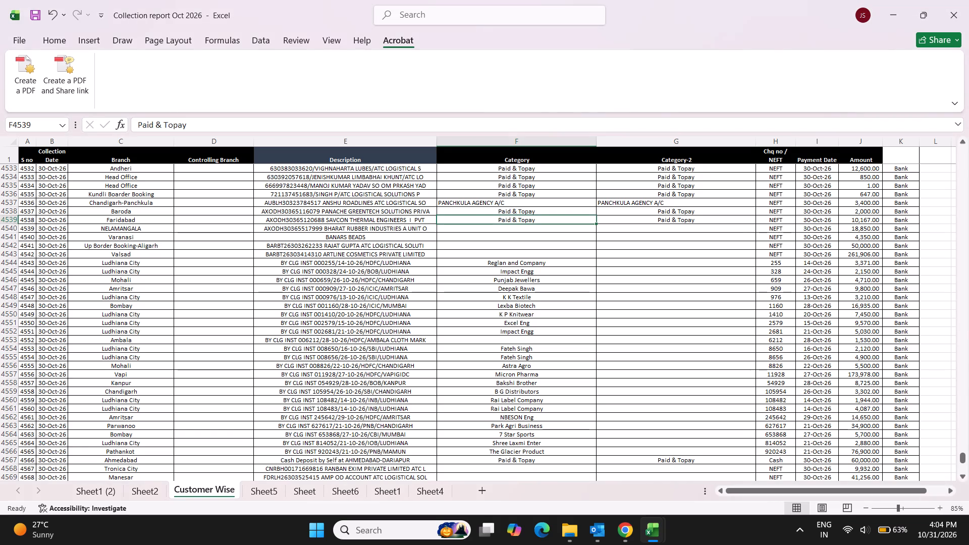
Fill Paid & Topay down into Category and Category-2 of rows 4540 and 4541, the Nelamangala and Varanasi receipts.
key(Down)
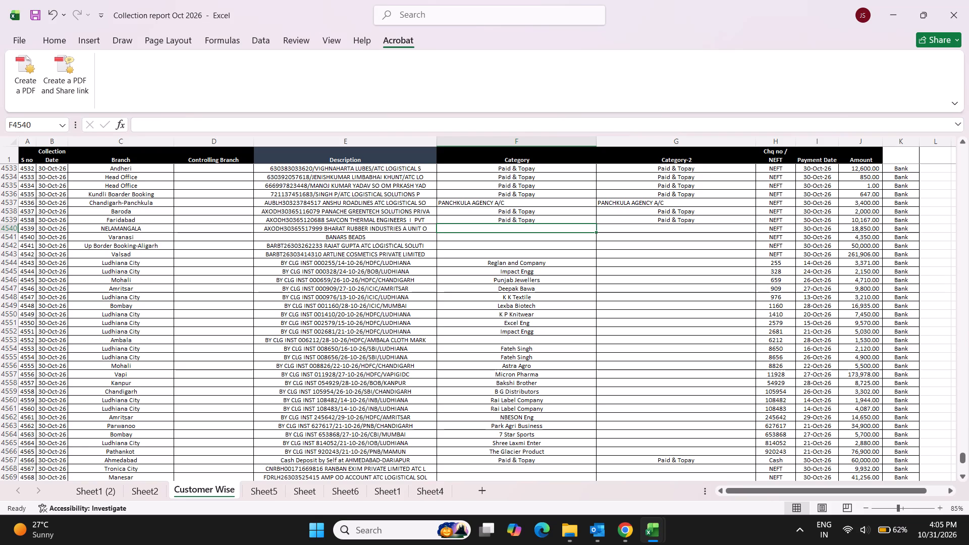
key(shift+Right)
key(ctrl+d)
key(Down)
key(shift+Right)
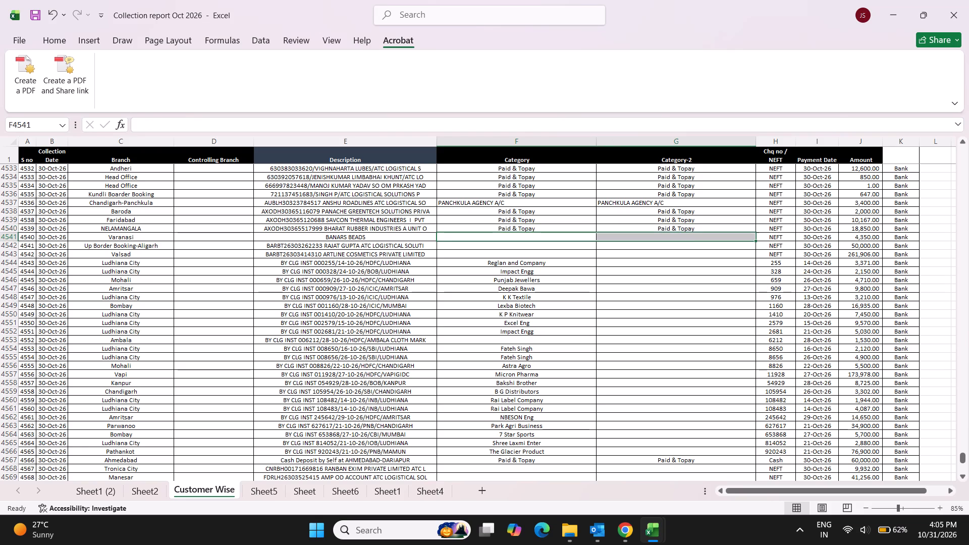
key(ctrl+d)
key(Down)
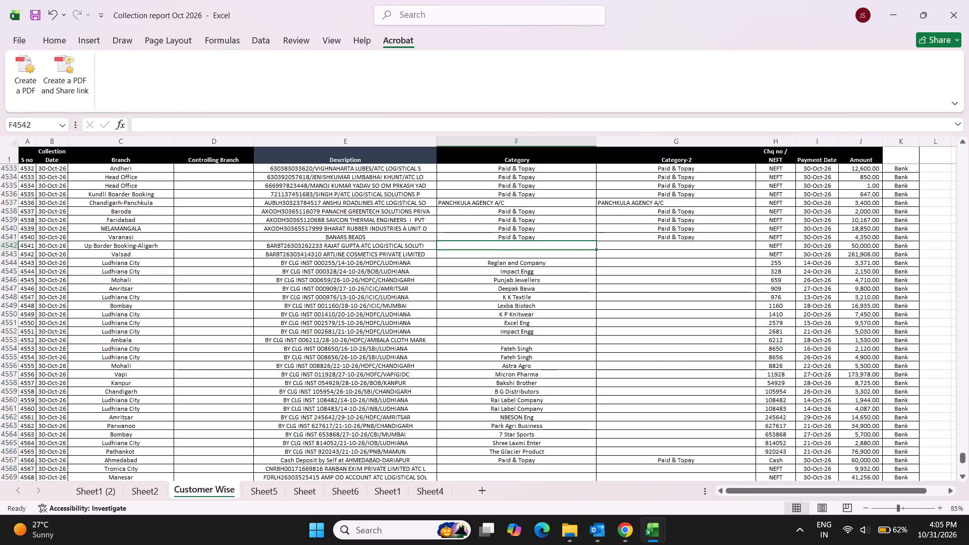
Find "aligarh" in the target workbook and copy ALIGARH AGENCY A/C into Category and Category-2 of report row 4542.
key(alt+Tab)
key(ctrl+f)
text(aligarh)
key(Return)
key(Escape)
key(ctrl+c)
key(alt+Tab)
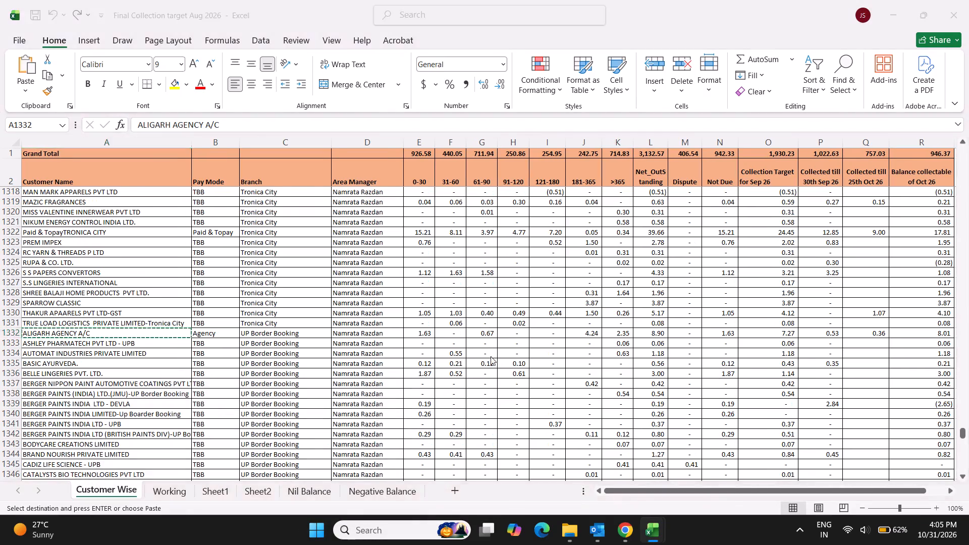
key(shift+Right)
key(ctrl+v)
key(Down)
Find "artline" in the target workbook and copy ARTLINE COSMETICS PRIVATE LIMITED into Category and Category-2 of report row 4543, the Valsad receipt.
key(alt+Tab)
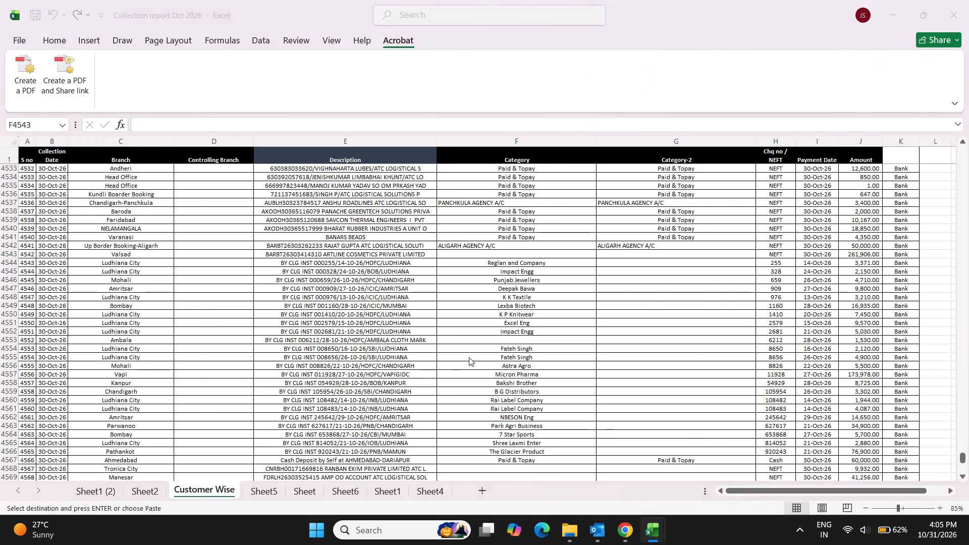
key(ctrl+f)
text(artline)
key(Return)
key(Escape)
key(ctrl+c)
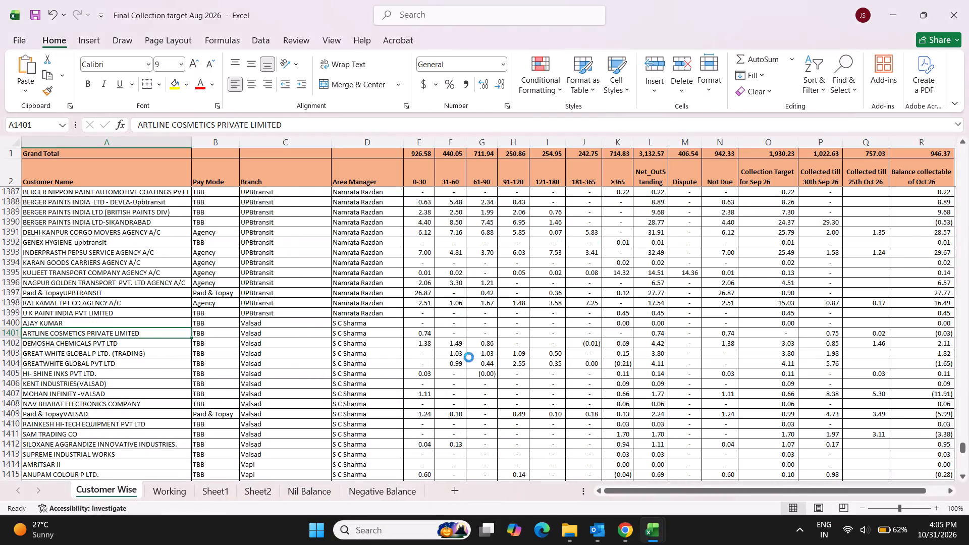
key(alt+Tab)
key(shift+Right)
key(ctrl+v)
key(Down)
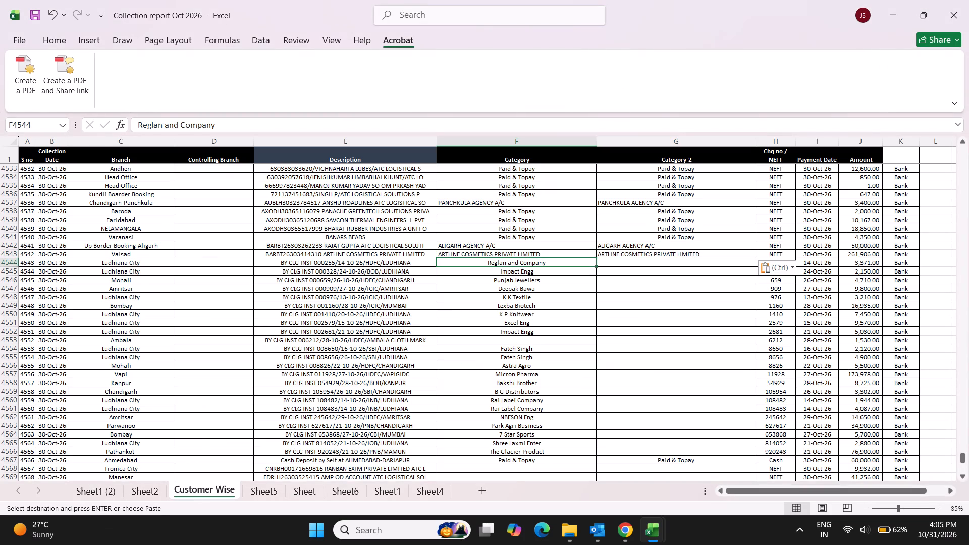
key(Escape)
Enter Paid & Topay, copied from row 4541, in Category and Category-2 of rows 4544 to 4546, the Ludhiana City and Mohali cheques.
scroll(551, 340, down, 3)
scroll(595, 264, up, 1)
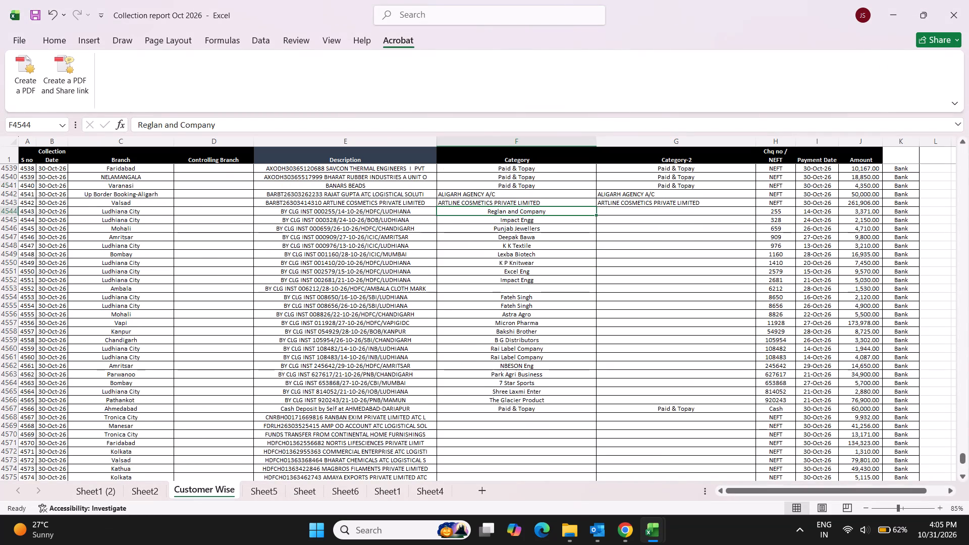
drag(540, 186, 624, 189)
key(ctrl+c)
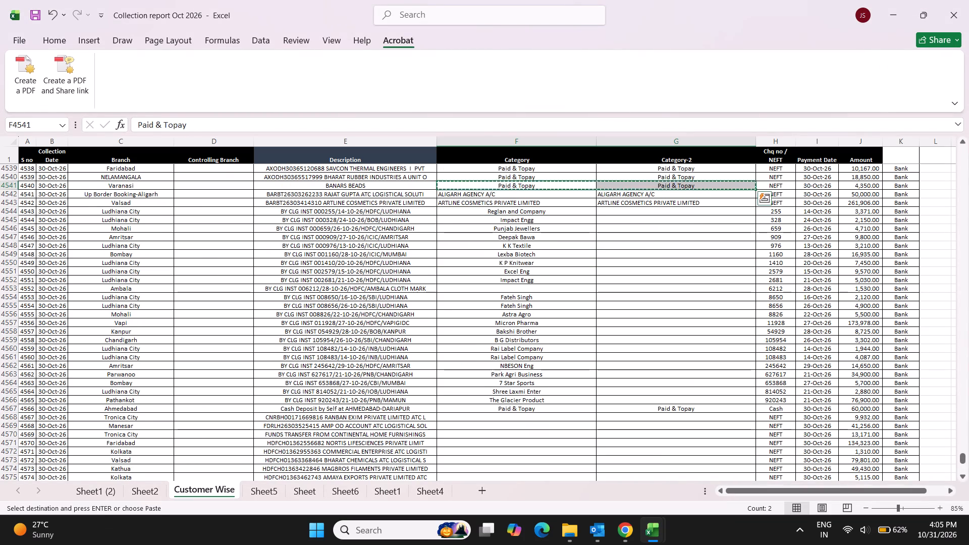
drag(533, 209, 533, 225)
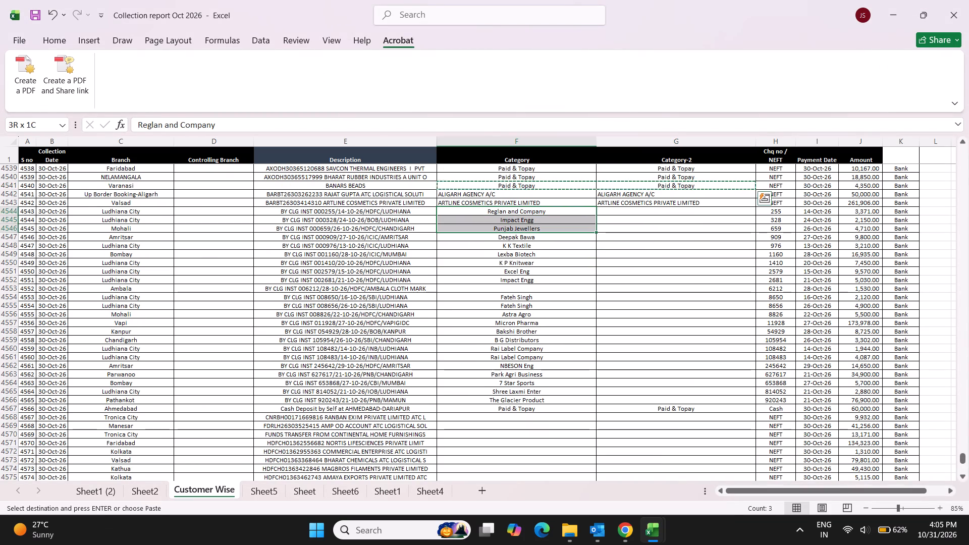
drag(533, 225, 627, 227)
key(ctrl+v)
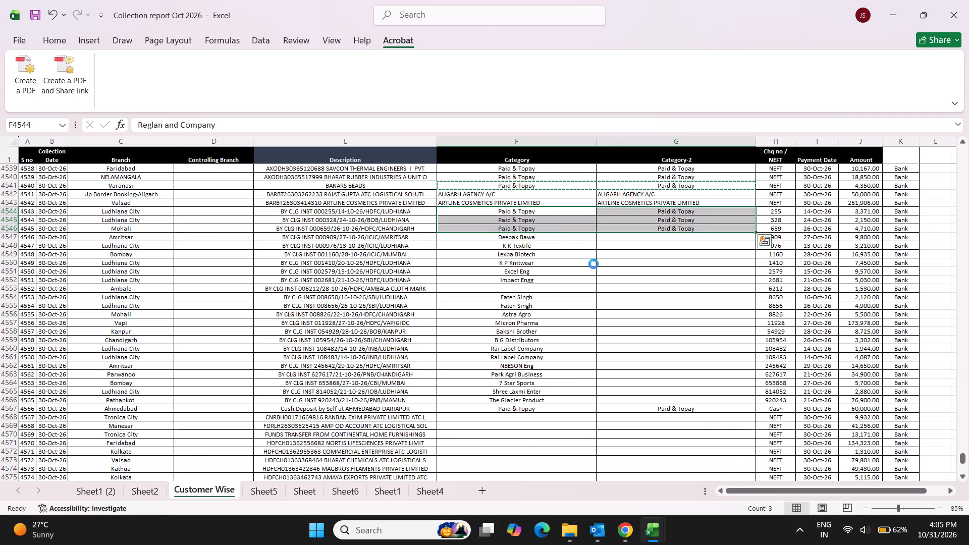
Search the target workbook for the customer named in Category of report row 4547, the Amritsar cheque, and return to the report.
key(alt+Tab)
key(ctrl+f)
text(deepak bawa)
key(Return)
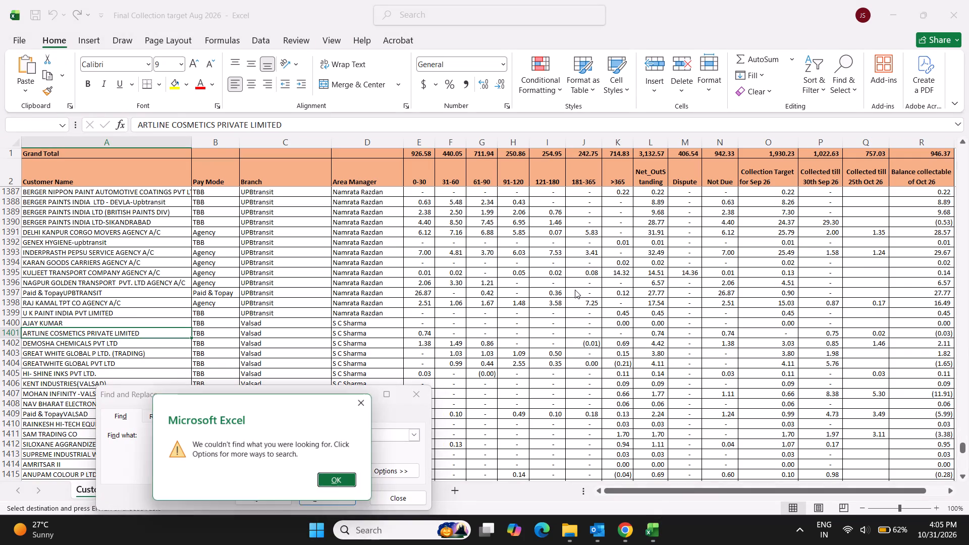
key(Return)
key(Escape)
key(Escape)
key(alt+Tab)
Fill Paid & Topay down into Category and Category-2 of rows 4547 to 4549, the Amritsar, Ludhiana City and Bombay cheques.
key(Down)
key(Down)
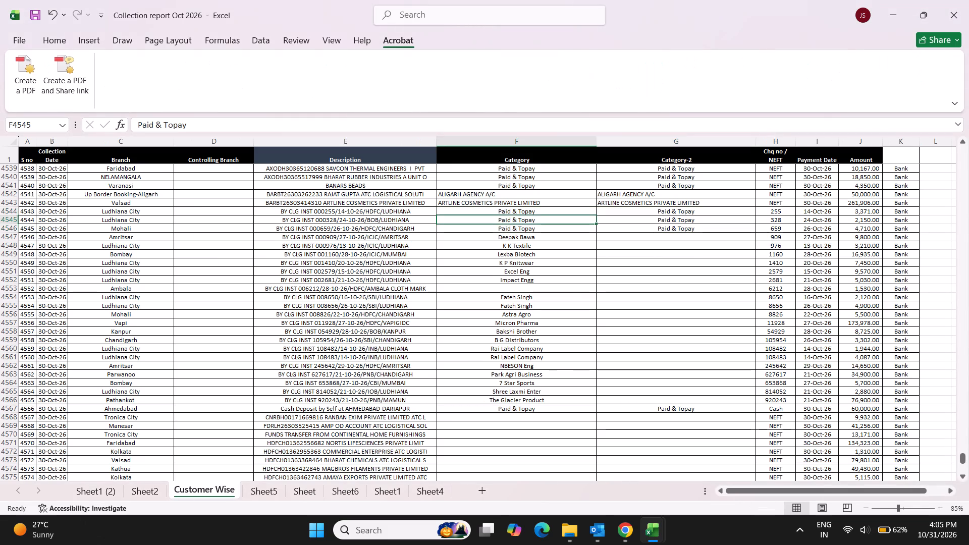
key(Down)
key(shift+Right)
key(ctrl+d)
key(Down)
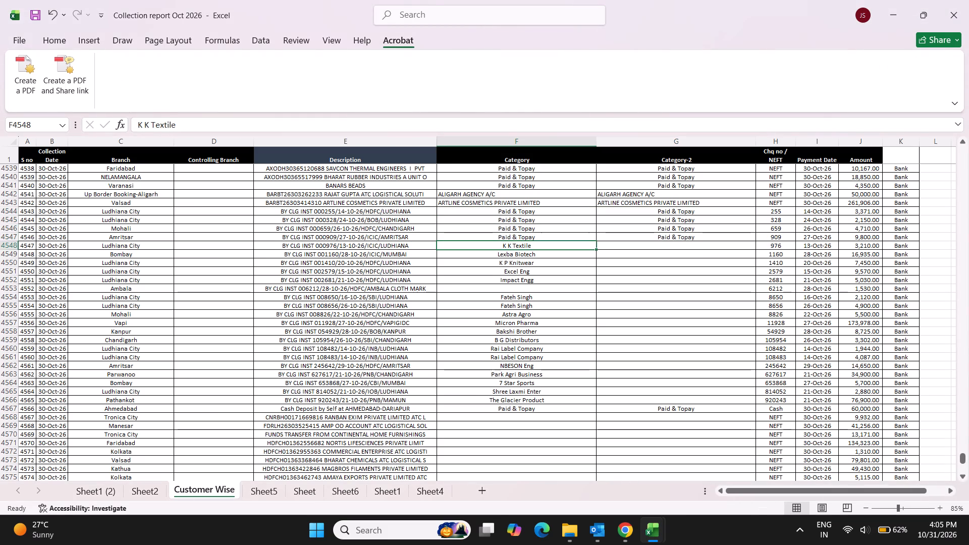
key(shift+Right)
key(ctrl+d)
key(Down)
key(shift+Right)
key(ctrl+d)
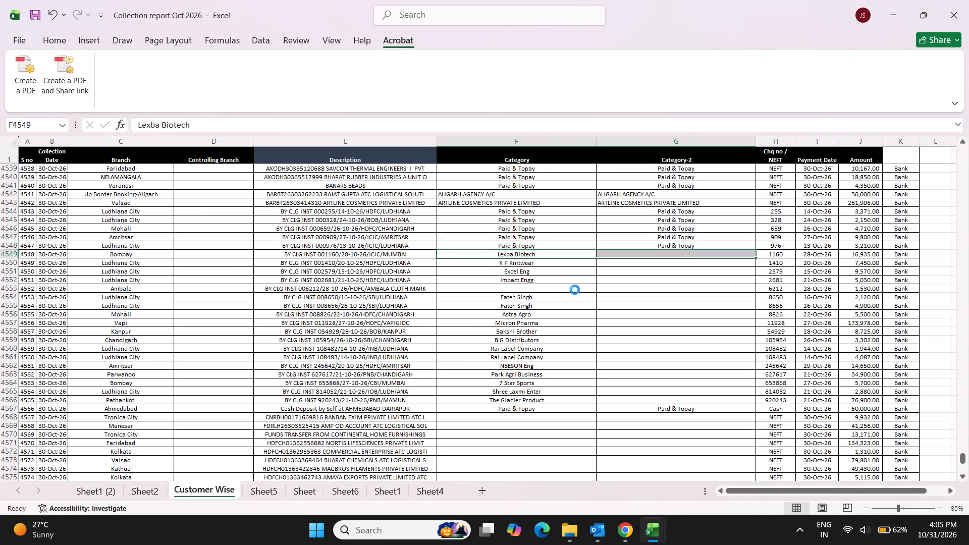
Fill Paid & Topay down into Category and Category-2 of rows 4550 to 4553, the three Ludhiana City cheques and the Ambala one.
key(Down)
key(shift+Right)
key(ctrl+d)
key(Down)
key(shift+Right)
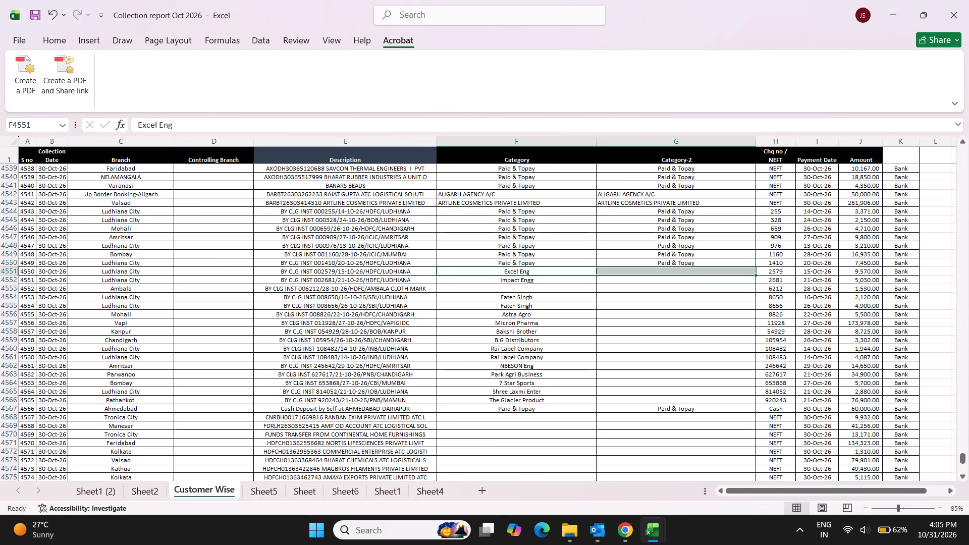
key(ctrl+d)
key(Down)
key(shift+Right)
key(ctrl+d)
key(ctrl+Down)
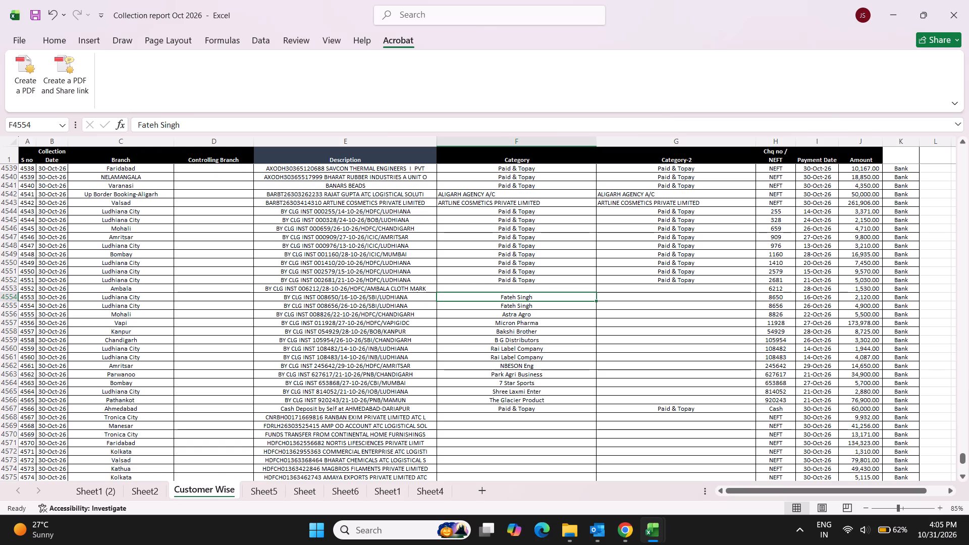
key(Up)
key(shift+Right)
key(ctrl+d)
Fill Paid & Topay from row 4553 down through Category and Category-2 of rows 4554 to 4556, the Ludhiana City and Mohali cheques.
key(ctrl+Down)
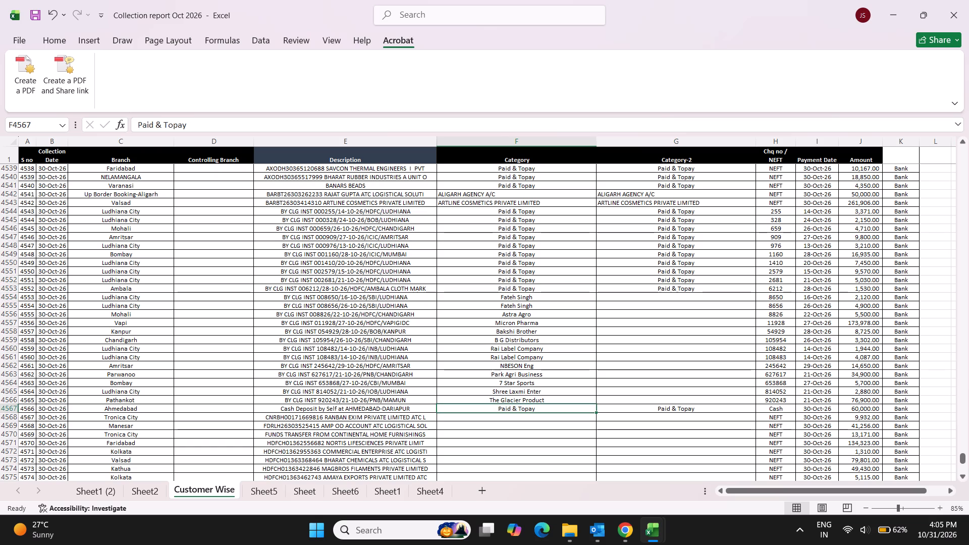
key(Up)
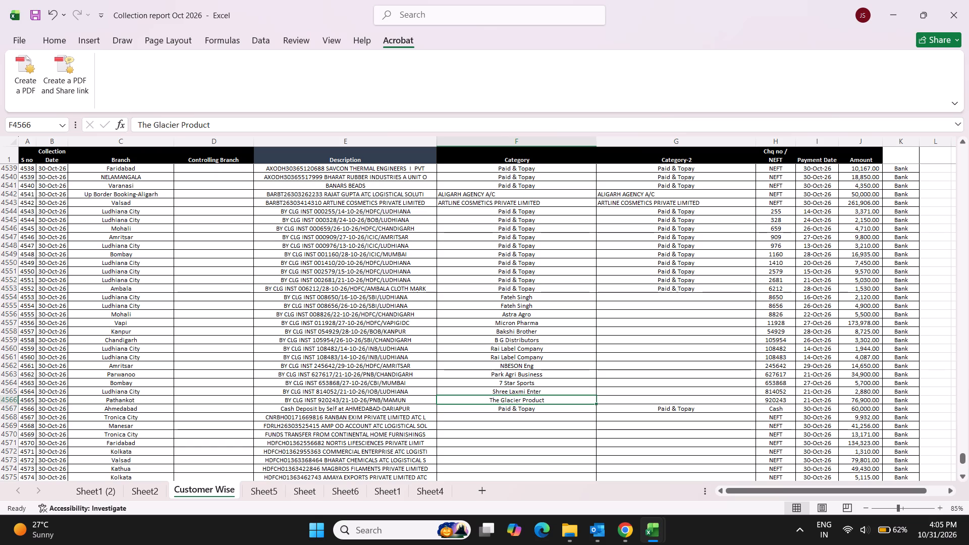
drag(572, 290, 617, 306)
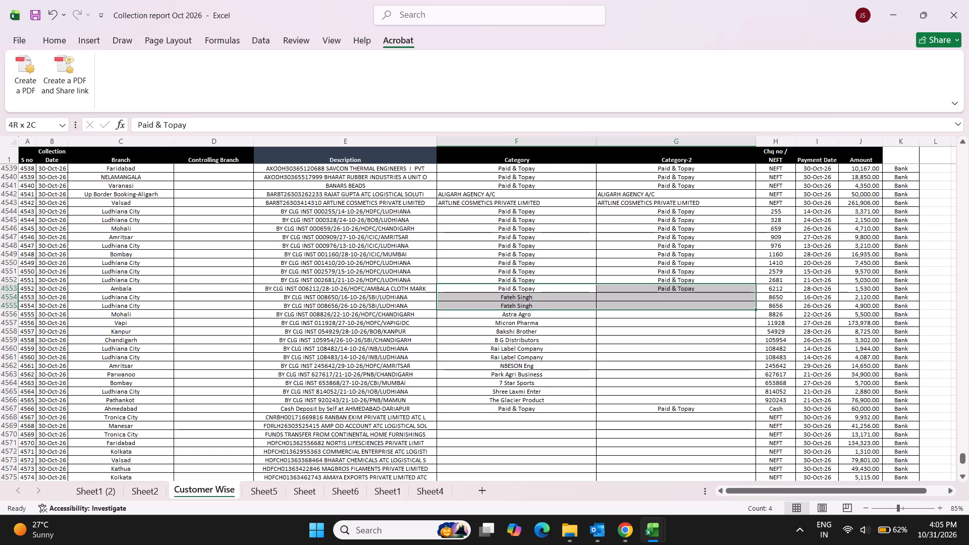
drag(617, 306, 620, 316)
key(ctrl+d)
click(565, 349)
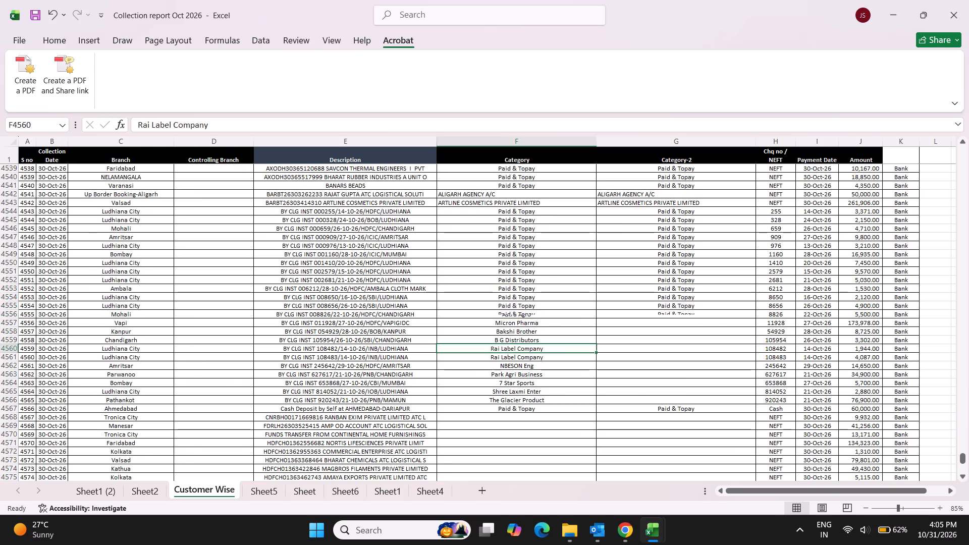
Find "micron" in the target workbook and copy MICRON PHARMACEUTICALS into Category and Category-2 of report row 4557, the Vapi cheque.
key(alt+Tab)
key(ctrl+f)
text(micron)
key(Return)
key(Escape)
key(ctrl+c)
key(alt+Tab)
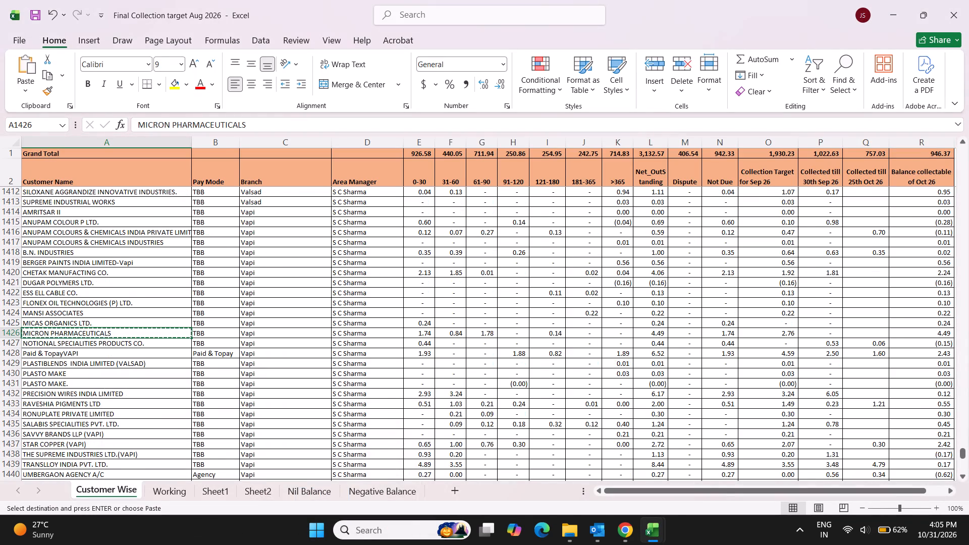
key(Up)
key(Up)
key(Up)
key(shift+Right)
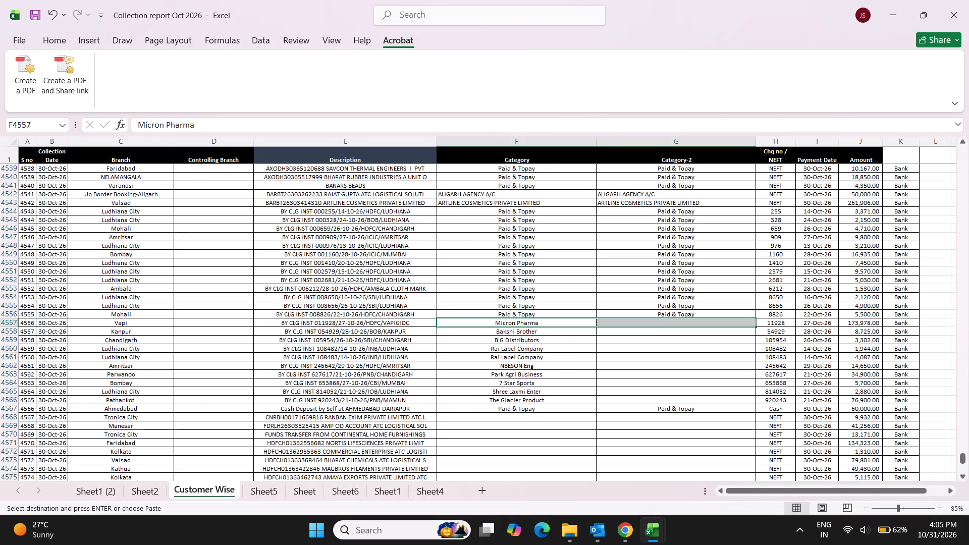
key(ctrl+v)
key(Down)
Enter Paid & Topay, copied from row 4556, in Category and Category-2 of row 4558, the Kanpur cheque.
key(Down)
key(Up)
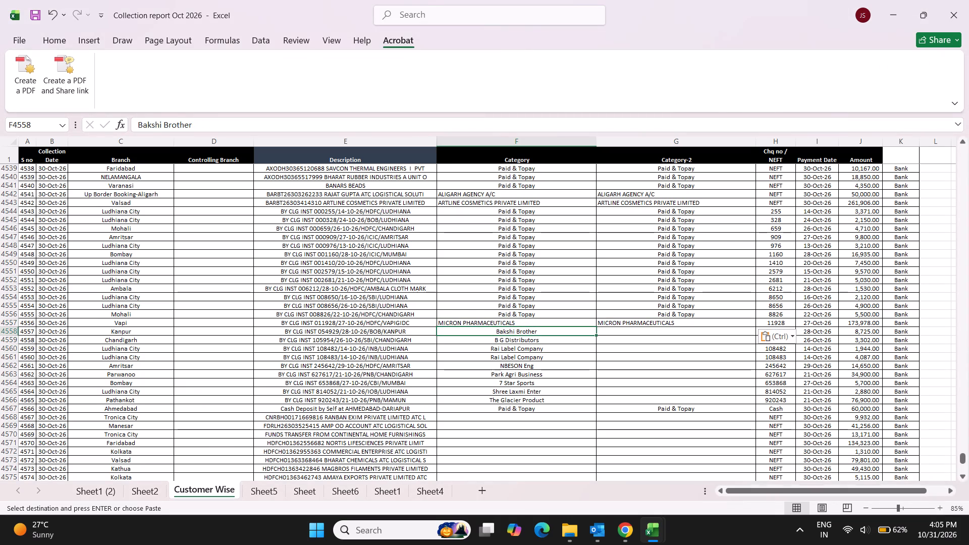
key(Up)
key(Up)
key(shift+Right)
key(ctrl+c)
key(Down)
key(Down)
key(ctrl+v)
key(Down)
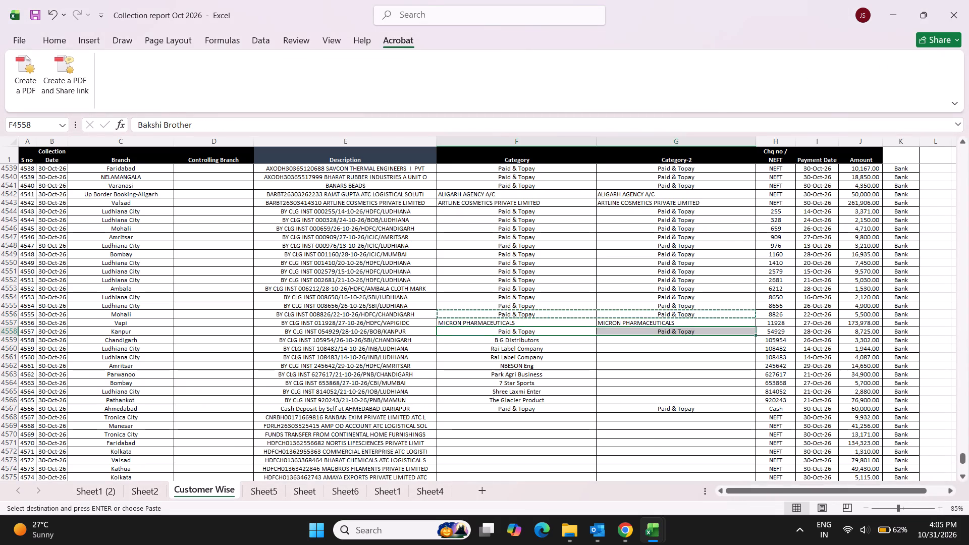
Find the "chandigarh" customers in the target workbook and copy B G DISTRIBUTORS into Category and Category-2 of report row 4559.
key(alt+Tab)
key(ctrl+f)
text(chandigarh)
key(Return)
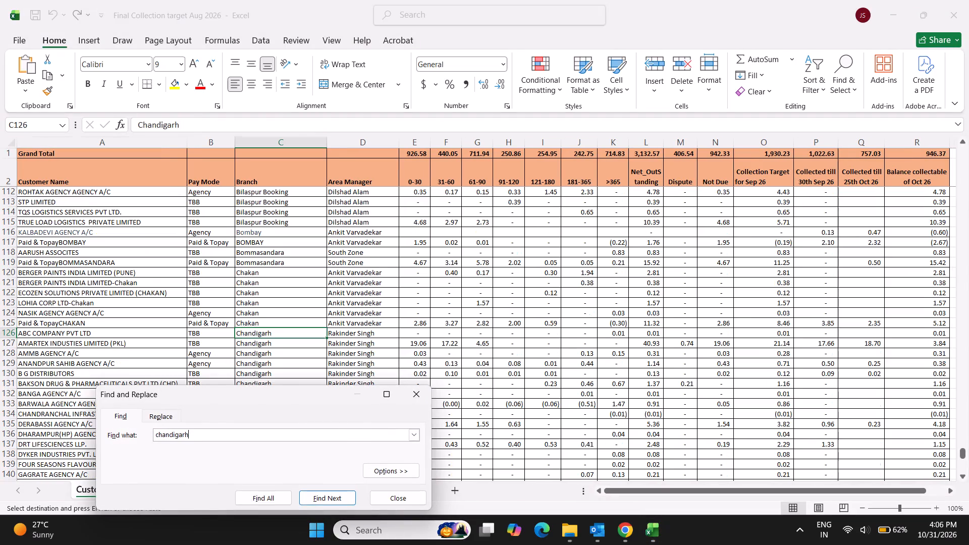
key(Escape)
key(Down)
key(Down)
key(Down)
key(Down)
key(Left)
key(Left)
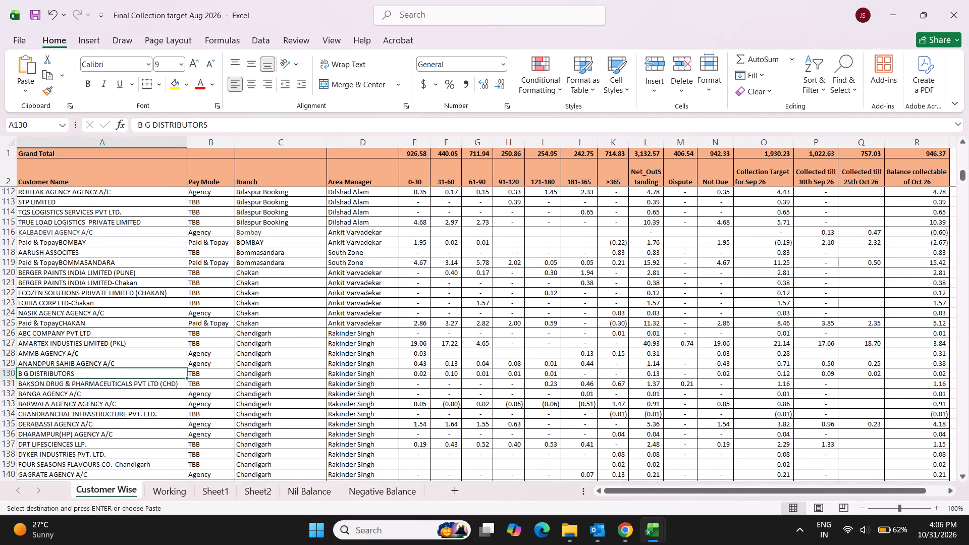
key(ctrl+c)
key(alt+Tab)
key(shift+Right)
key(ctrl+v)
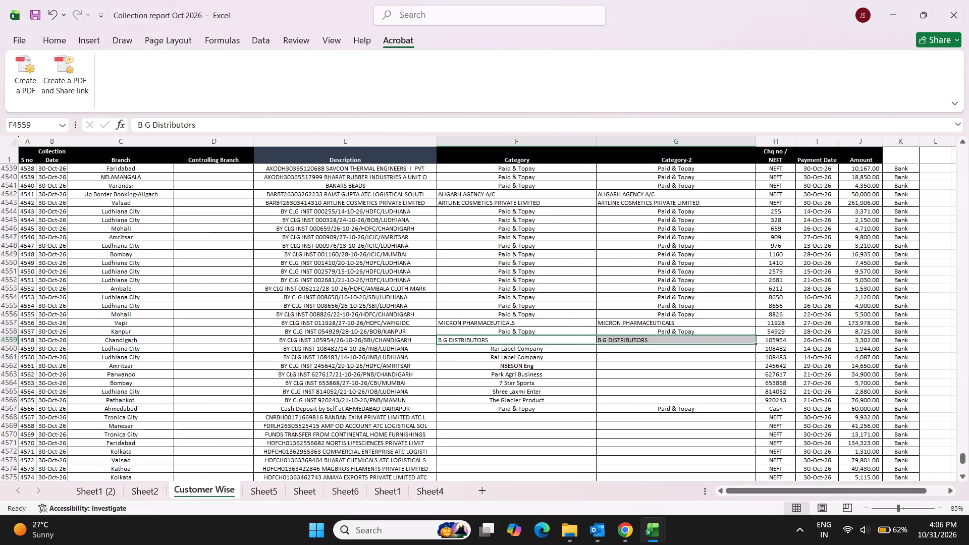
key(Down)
Copy Paid & Topay from row 4556 over Category and Category-2 of rows 4560 to 4565, the Ludhiana City to Bombay cheques.
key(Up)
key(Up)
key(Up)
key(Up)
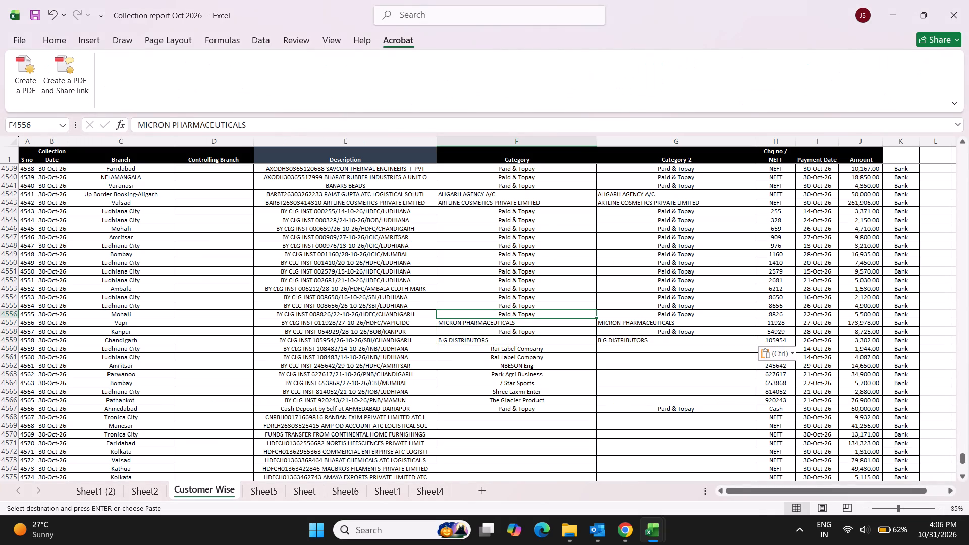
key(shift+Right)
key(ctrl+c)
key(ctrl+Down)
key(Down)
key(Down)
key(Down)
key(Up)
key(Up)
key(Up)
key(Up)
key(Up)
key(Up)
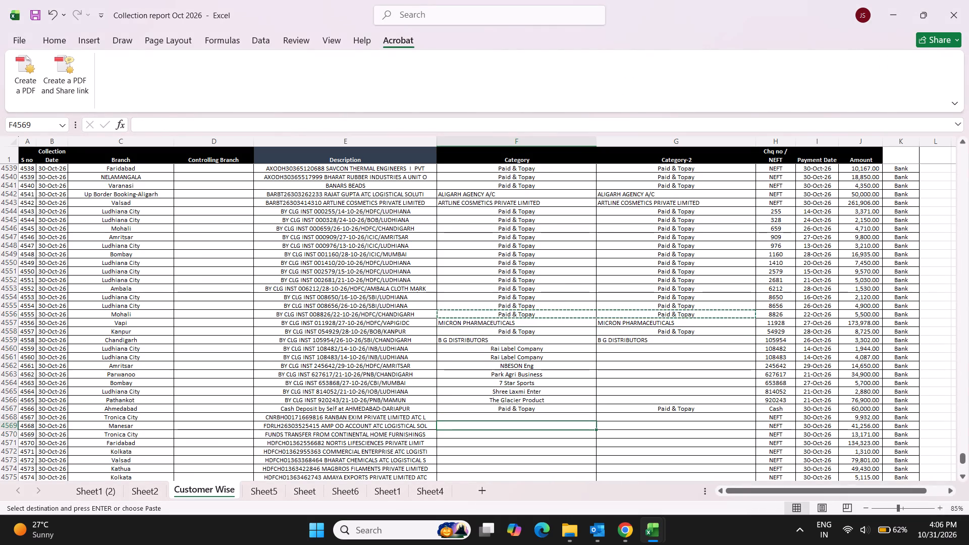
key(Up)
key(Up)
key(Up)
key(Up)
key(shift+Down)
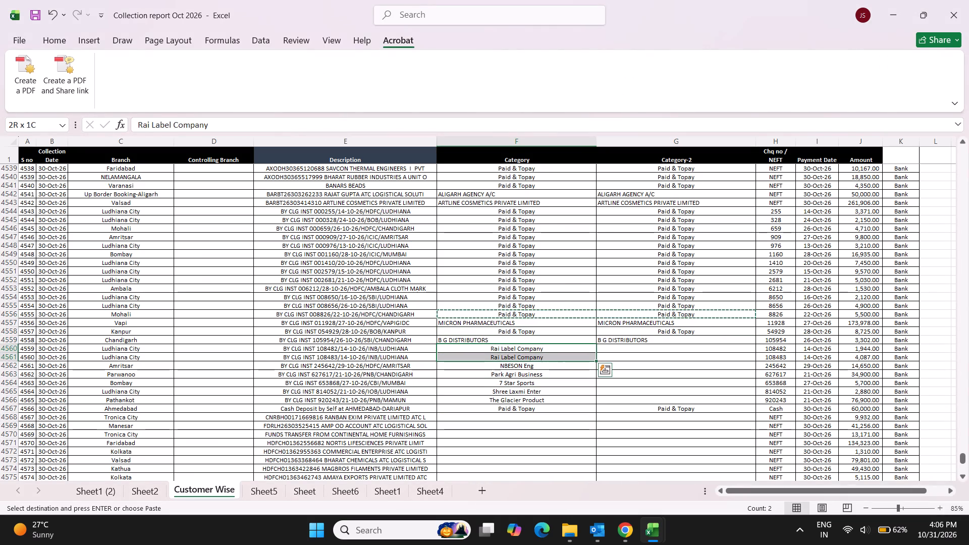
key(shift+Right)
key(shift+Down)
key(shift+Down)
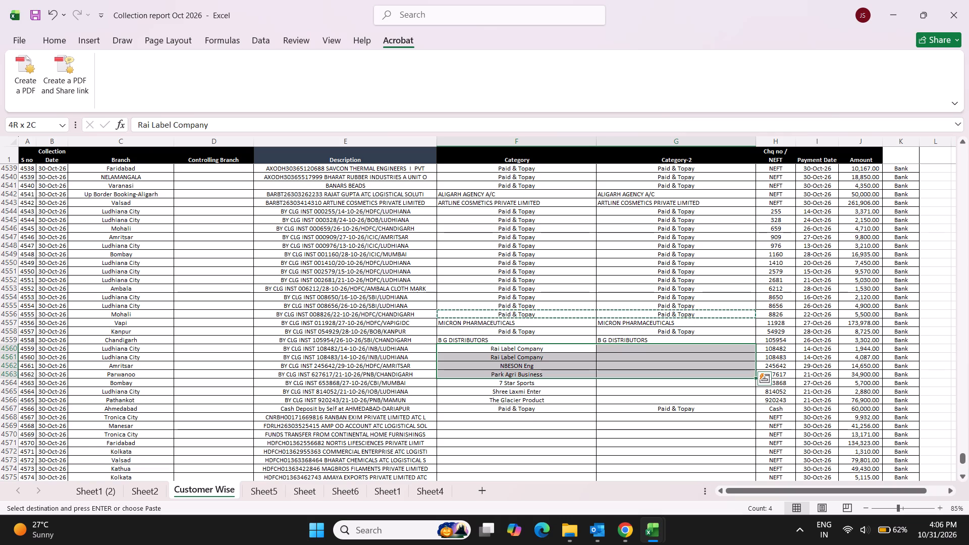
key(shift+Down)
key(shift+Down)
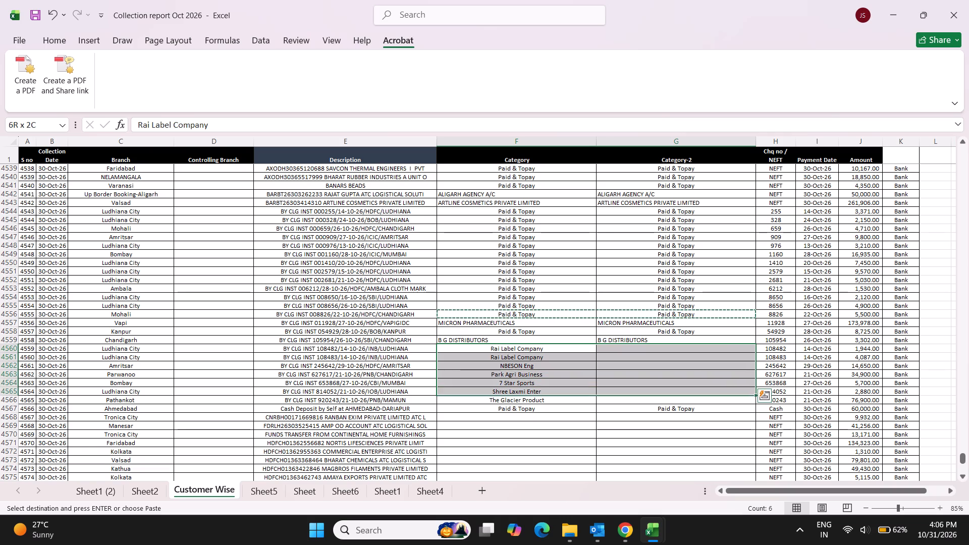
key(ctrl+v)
Find "pathanko" in the target workbook and copy GLACIER PRODUCTS (INDIA)PVT LTD into Category and Category-2 of report row 4566, the Pathankot cheque.
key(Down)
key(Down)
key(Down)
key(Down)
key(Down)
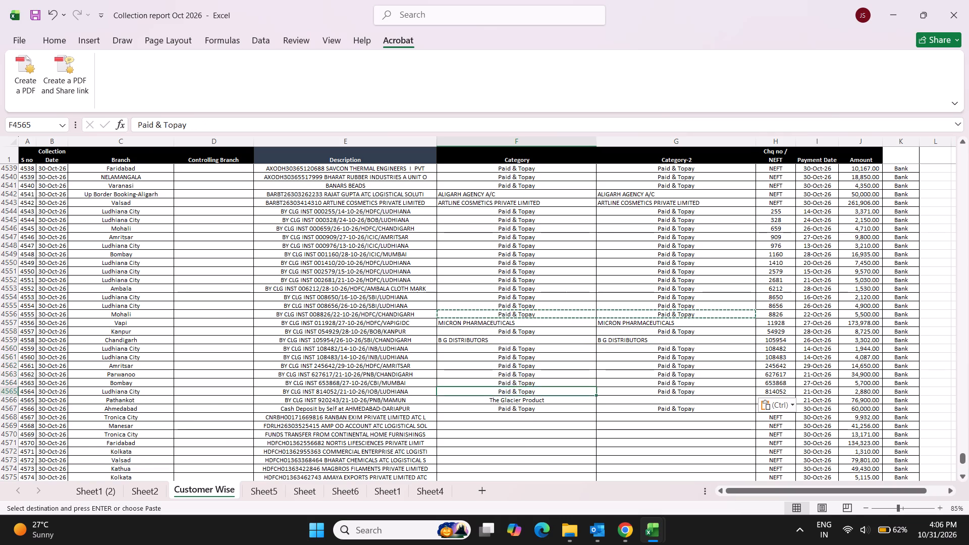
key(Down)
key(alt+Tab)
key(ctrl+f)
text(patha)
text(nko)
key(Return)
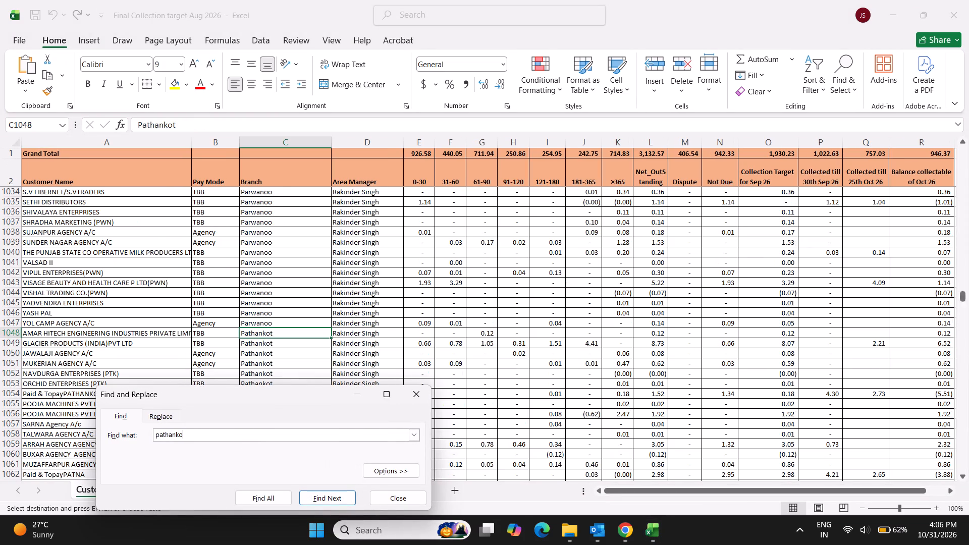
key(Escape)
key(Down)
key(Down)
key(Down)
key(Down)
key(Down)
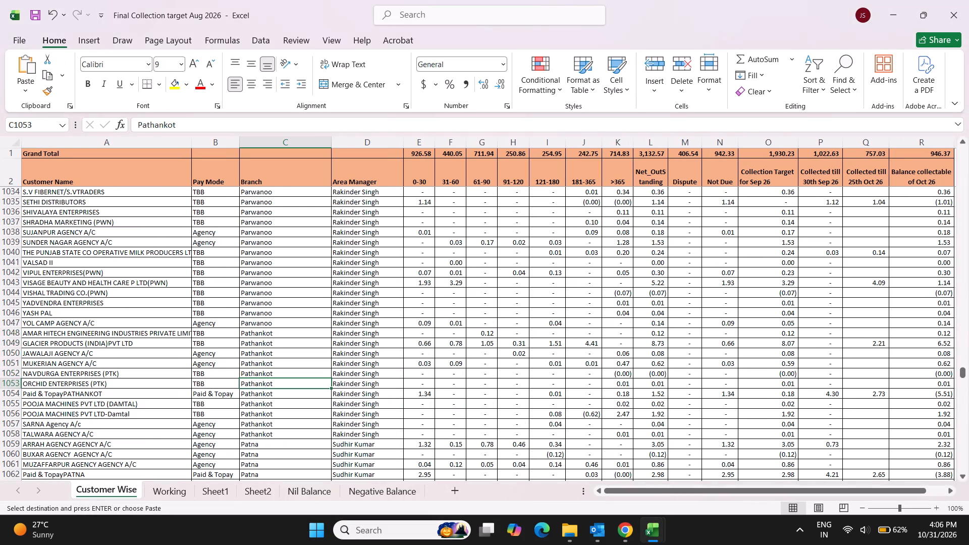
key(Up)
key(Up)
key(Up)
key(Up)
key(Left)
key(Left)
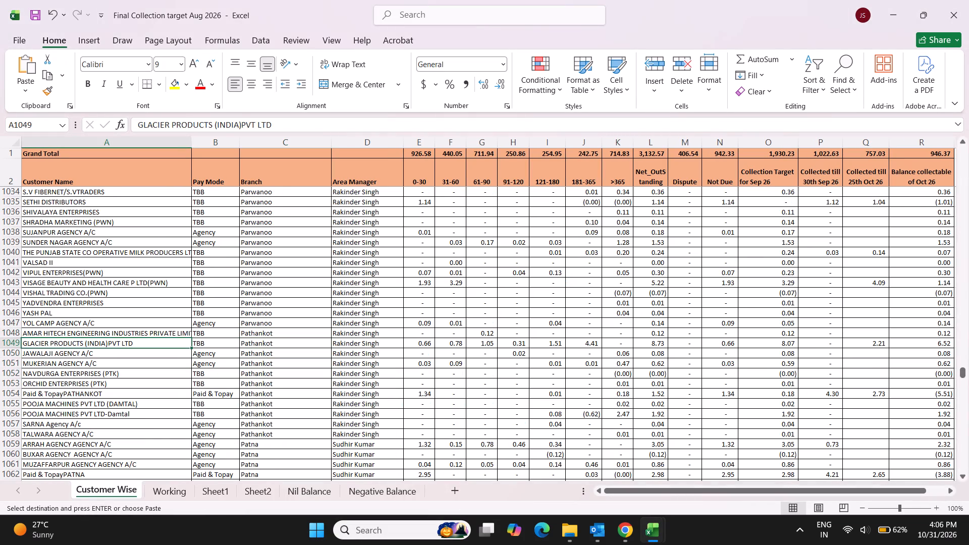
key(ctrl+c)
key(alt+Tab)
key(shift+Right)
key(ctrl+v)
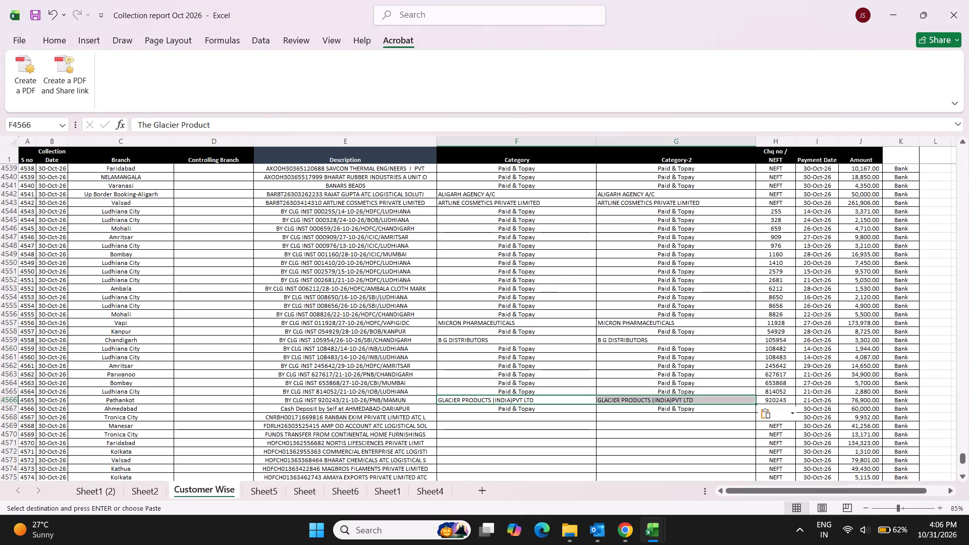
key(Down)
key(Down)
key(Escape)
Save the Collection report Oct 2026 workbook.
scroll(546, 287, down, 9)
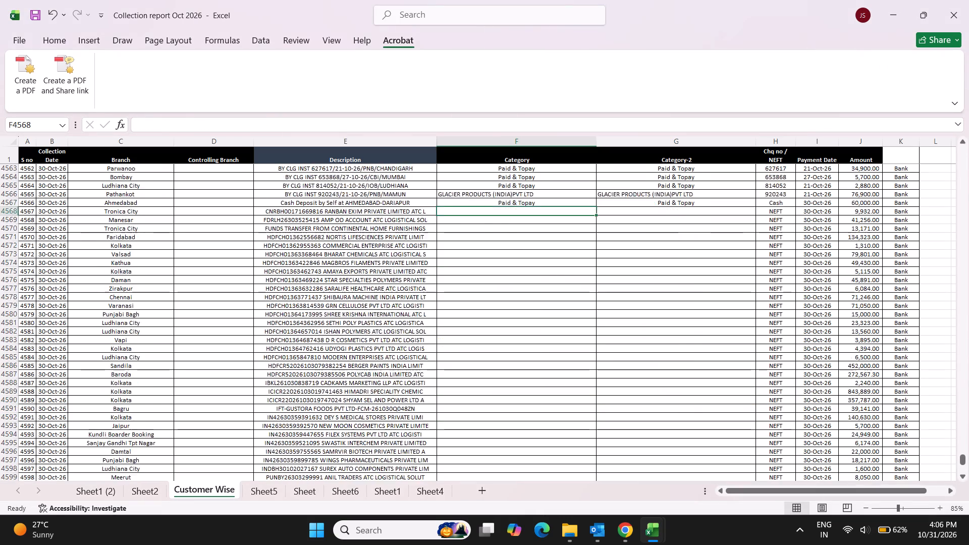
scroll(553, 302, up, 1)
key(ctrl+s)
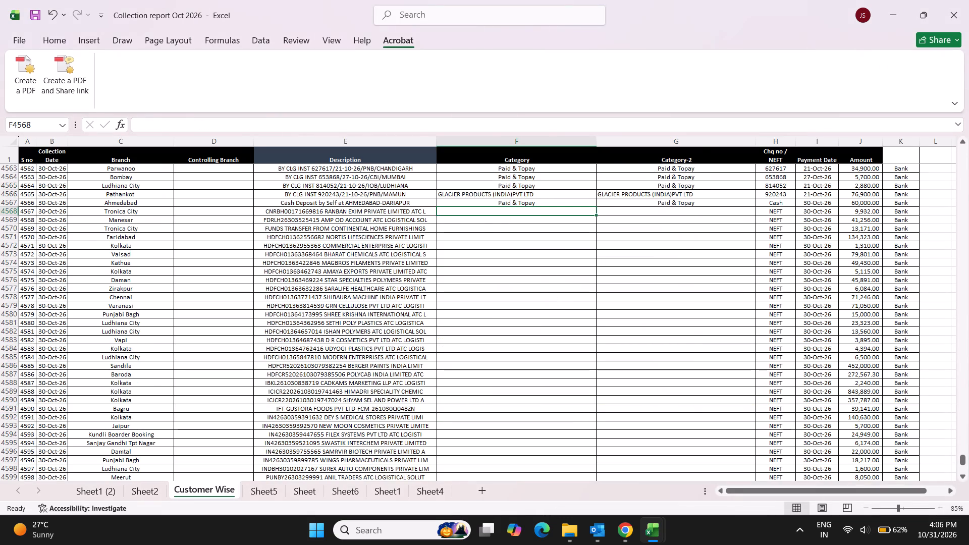